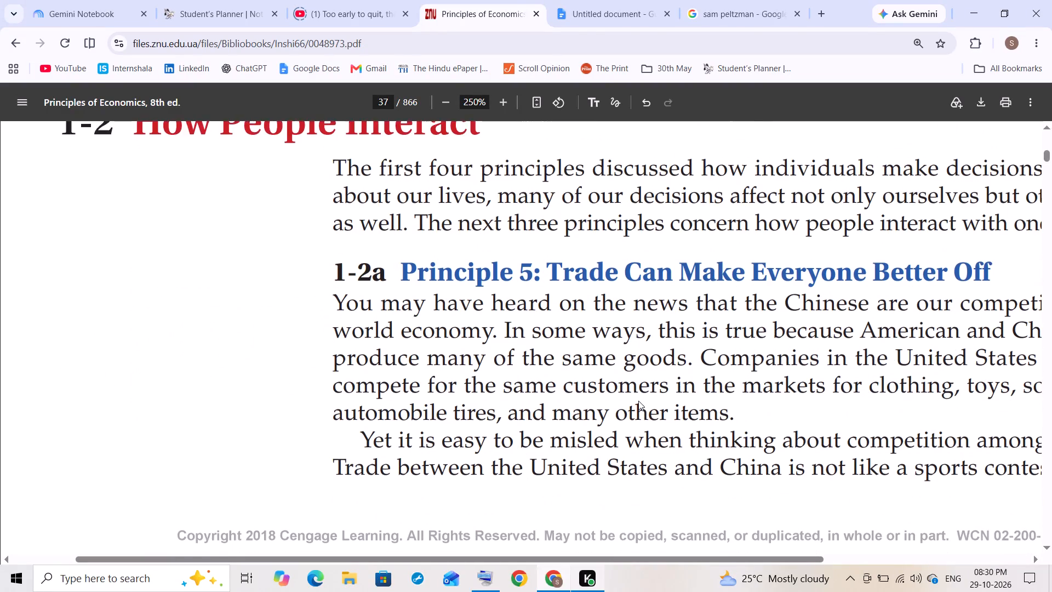
# Copy the heading text "Trade Can Make Everyone Better Off" from the textbook PDF into the Google Docs document, below "How People Interact".
pyautogui.press('Right')
pyautogui.press('Right')
pyautogui.press('Right')
pyautogui.press('Right')
pyautogui.press('Right')
pyautogui.press('Right')
pyautogui.press('Right')
pyautogui.press('Right')
pyautogui.press('Right')
pyautogui.press('Right')
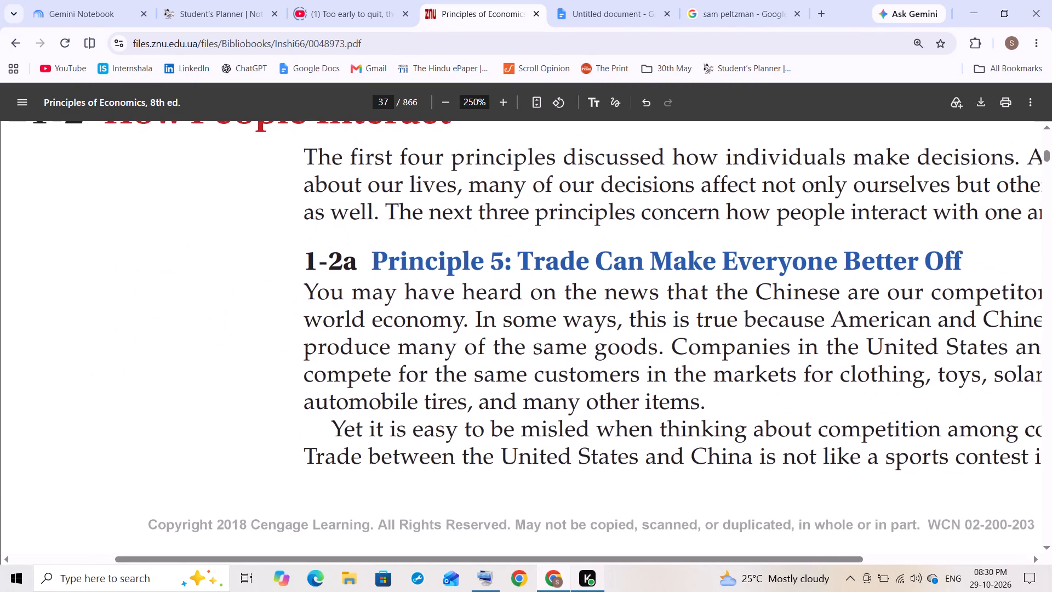
pyautogui.press('Right')
pyautogui.press('Right')
pyautogui.press('Right')
pyautogui.press('Right')
pyautogui.press('Right')
pyautogui.press('Right')
pyautogui.press('Right')
pyautogui.press('Right')
pyautogui.press('Right')
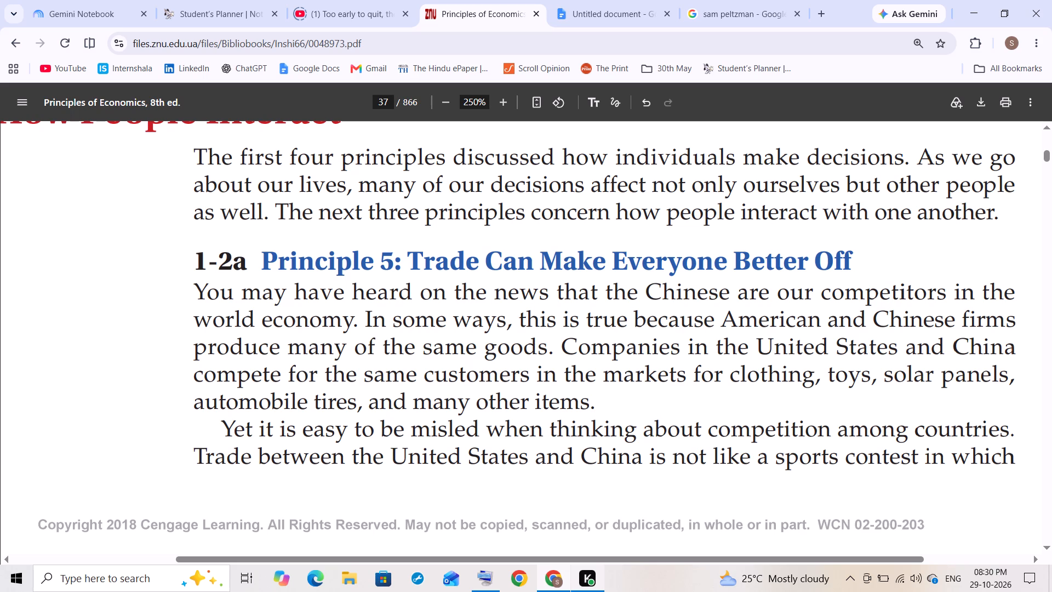
pyautogui.moveTo(409, 261); pyautogui.dragTo(442, 258)
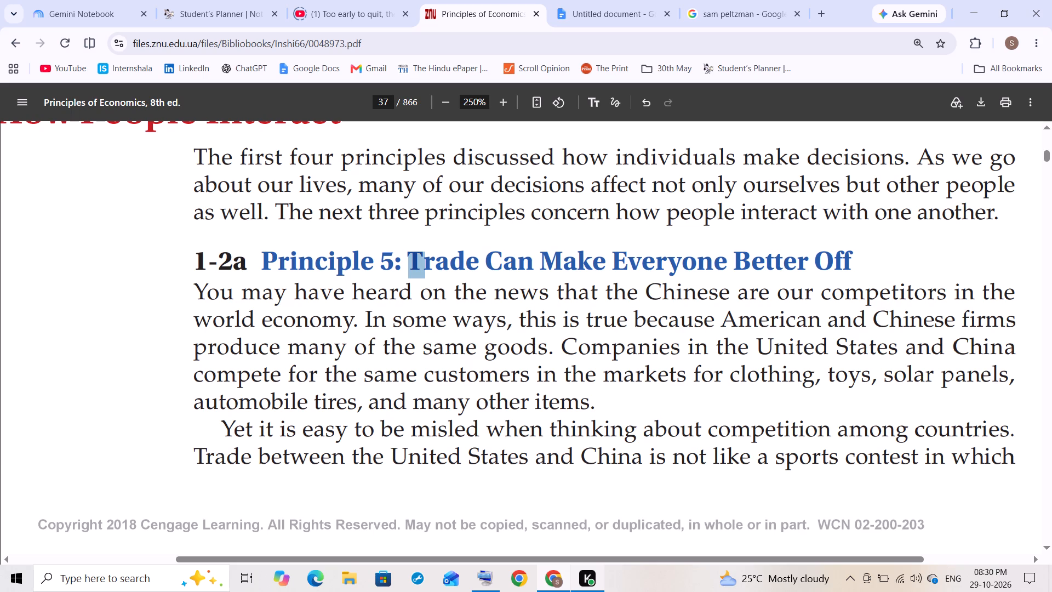
pyautogui.moveTo(442, 258); pyautogui.dragTo(870, 248)
pyautogui.rightClick(811, 254)
pyautogui.rightClick(811, 254)
pyautogui.rightClick(811, 254)
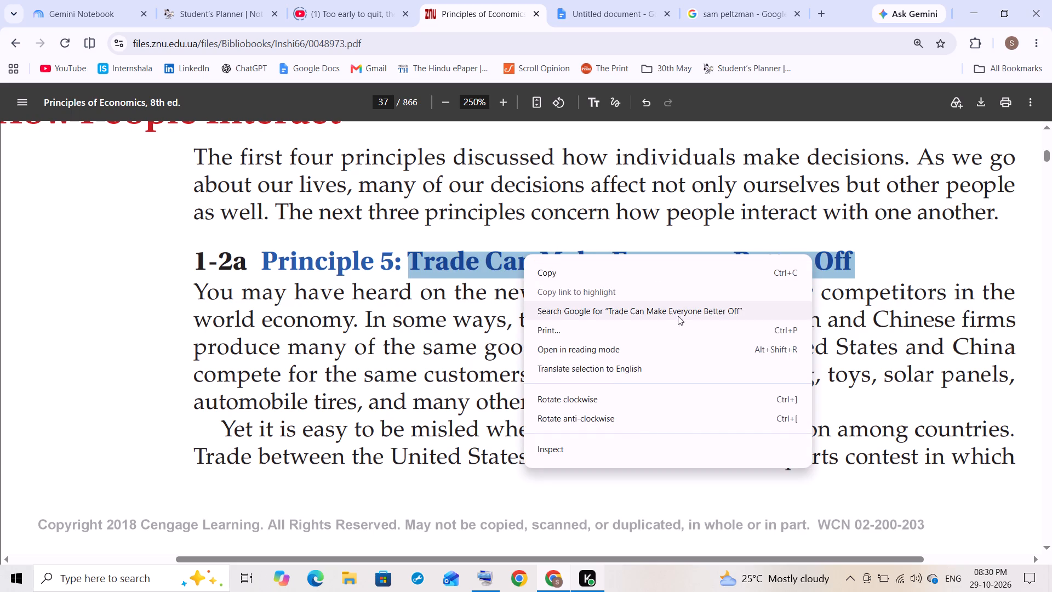
pyautogui.click(653, 266)
pyautogui.click(631, 0)
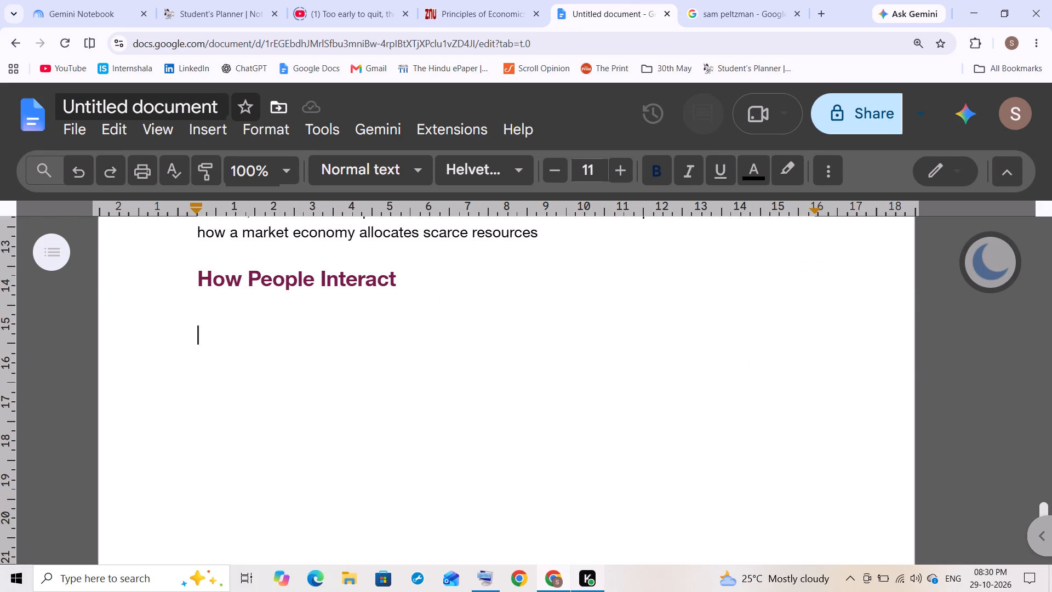
pyautogui.click(221, 309)
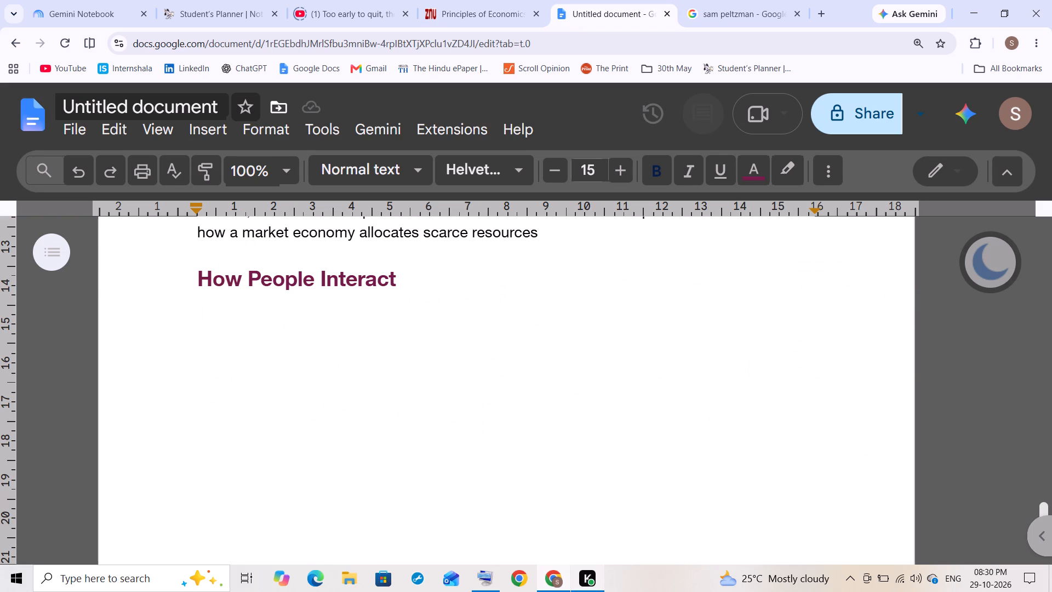
pyautogui.rightClick(216, 315)
pyautogui.click(271, 258)
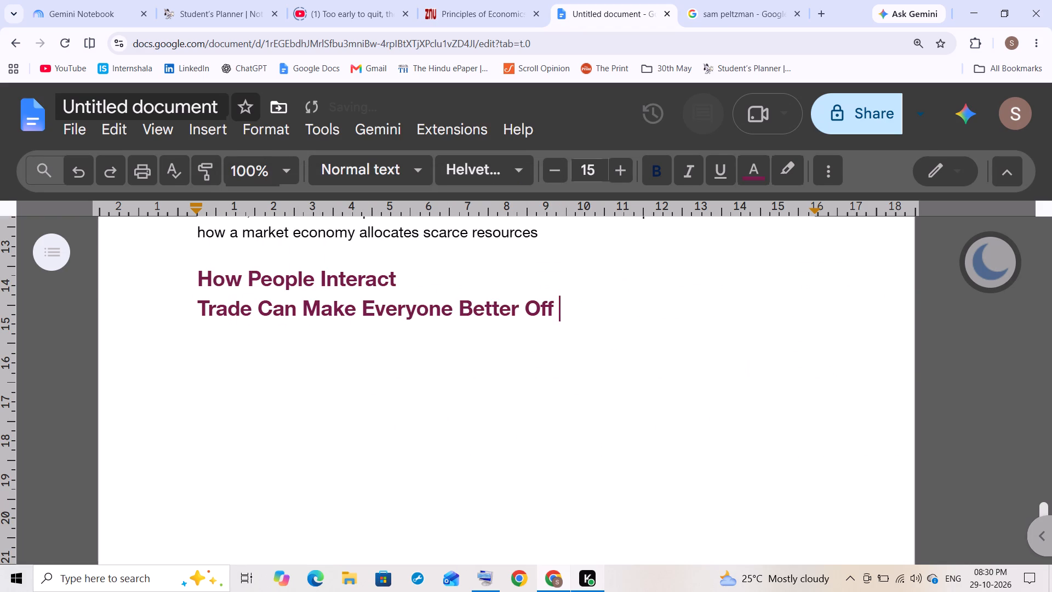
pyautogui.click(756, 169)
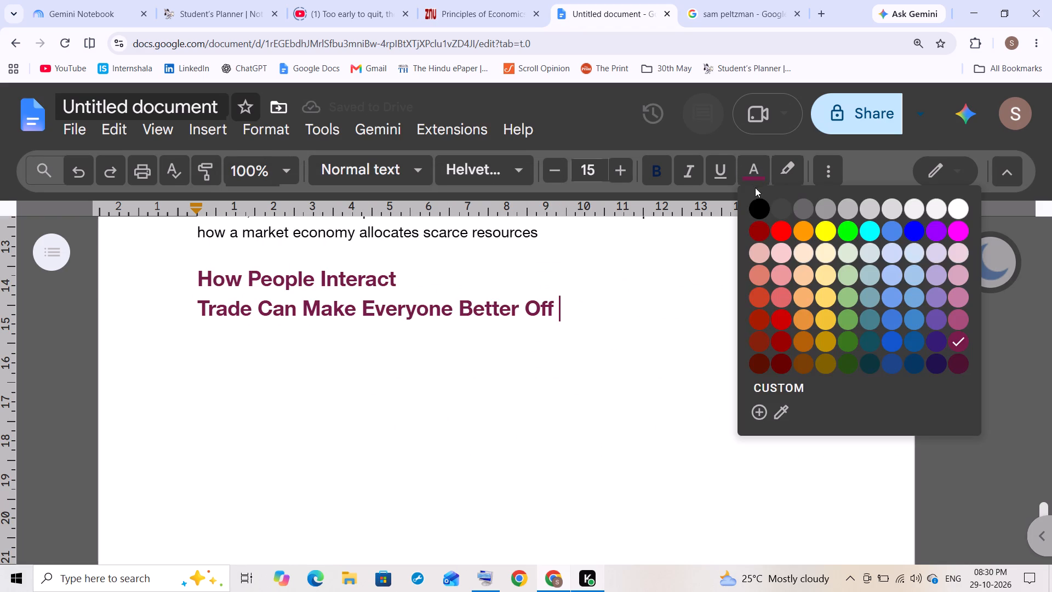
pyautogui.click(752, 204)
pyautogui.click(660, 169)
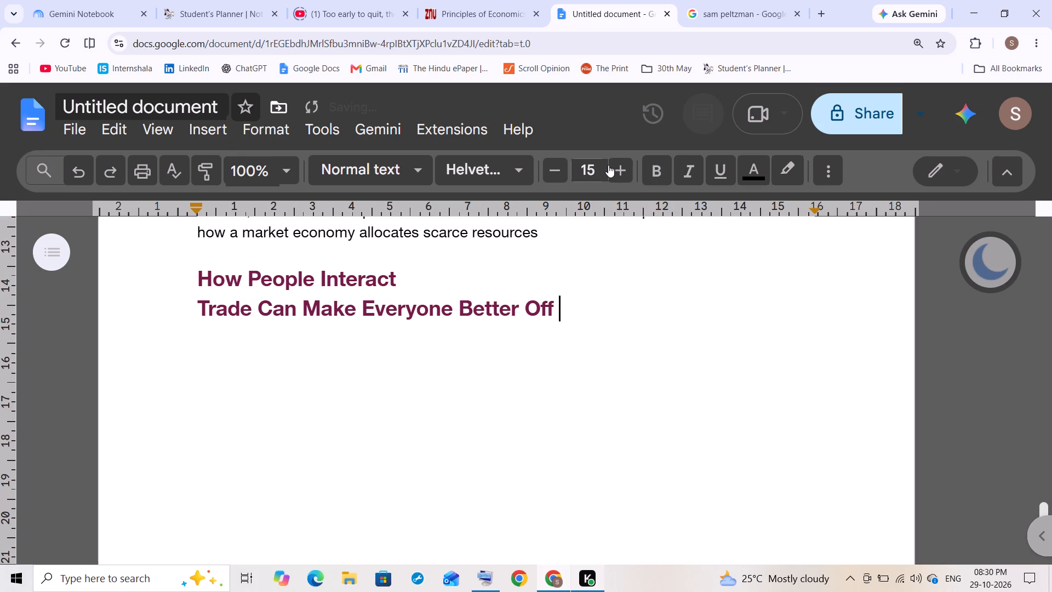
# Format the "Trade Can Make Everyone Better Off" line as black, bold, 11-point text.
pyautogui.moveTo(557, 303); pyautogui.dragTo(184, 334)
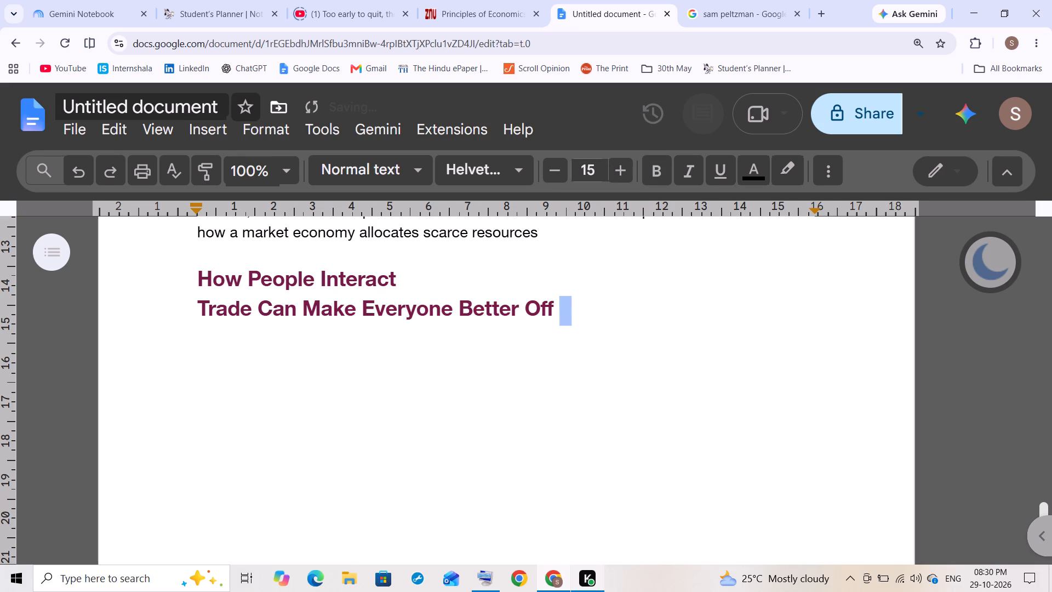
pyautogui.moveTo(184, 334); pyautogui.dragTo(196, 315)
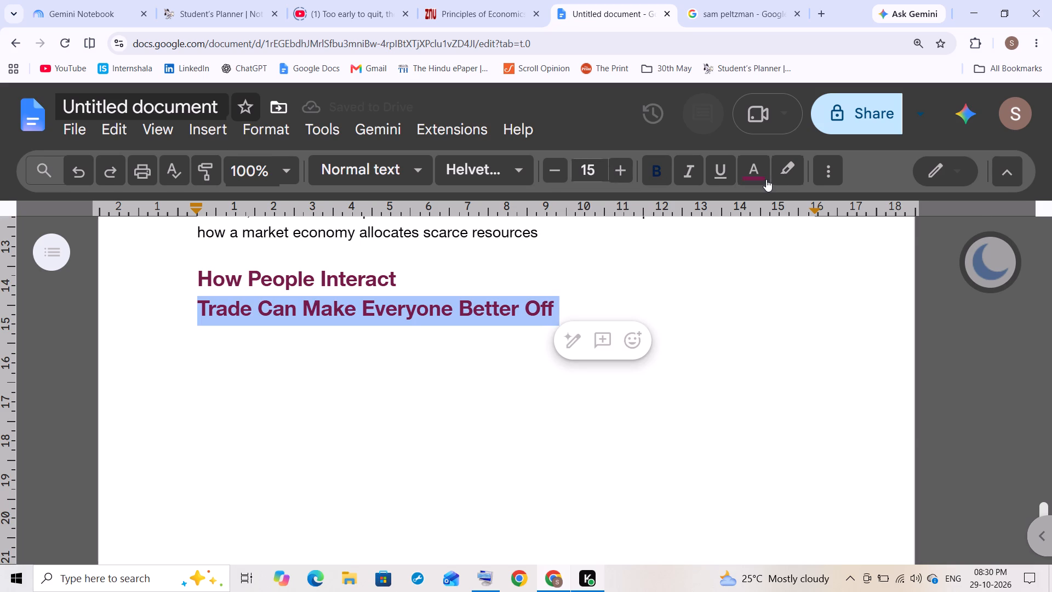
pyautogui.click(765, 179)
pyautogui.click(761, 206)
pyautogui.click(664, 173)
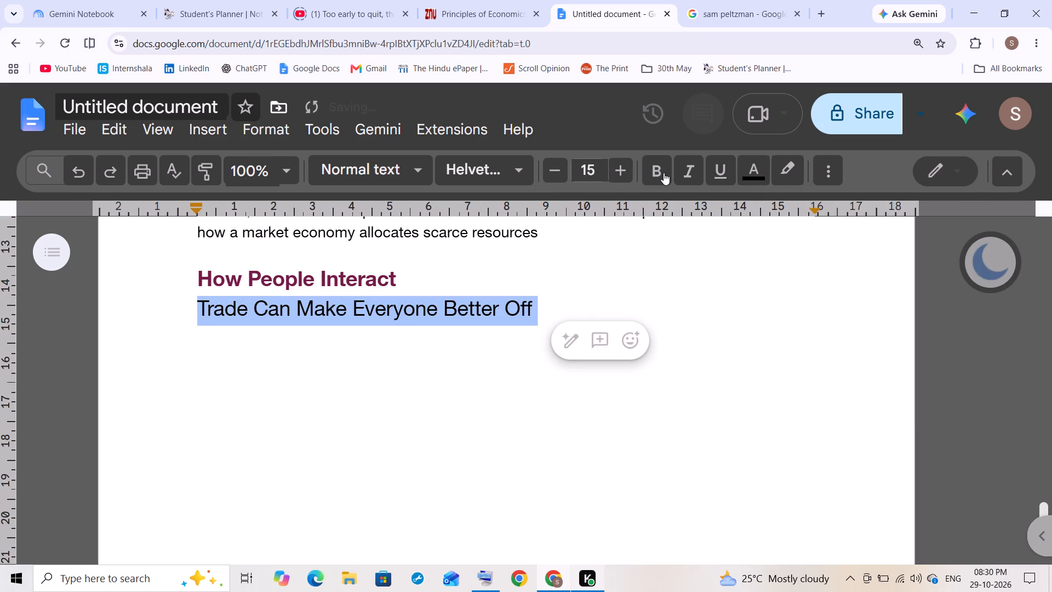
pyautogui.click(664, 173)
pyautogui.tripleClick(554, 167)
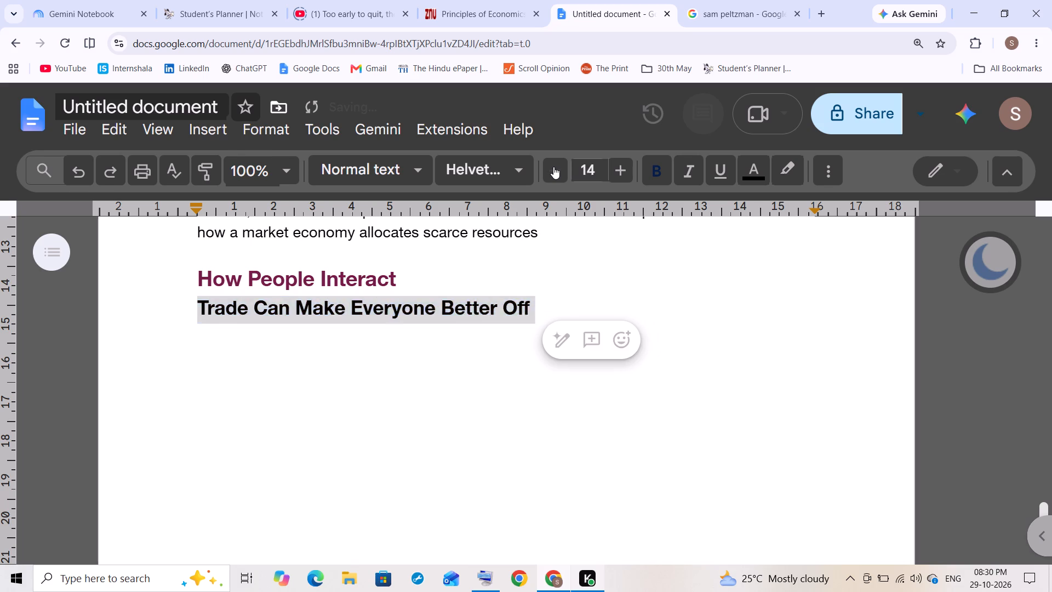
pyautogui.click(553, 167)
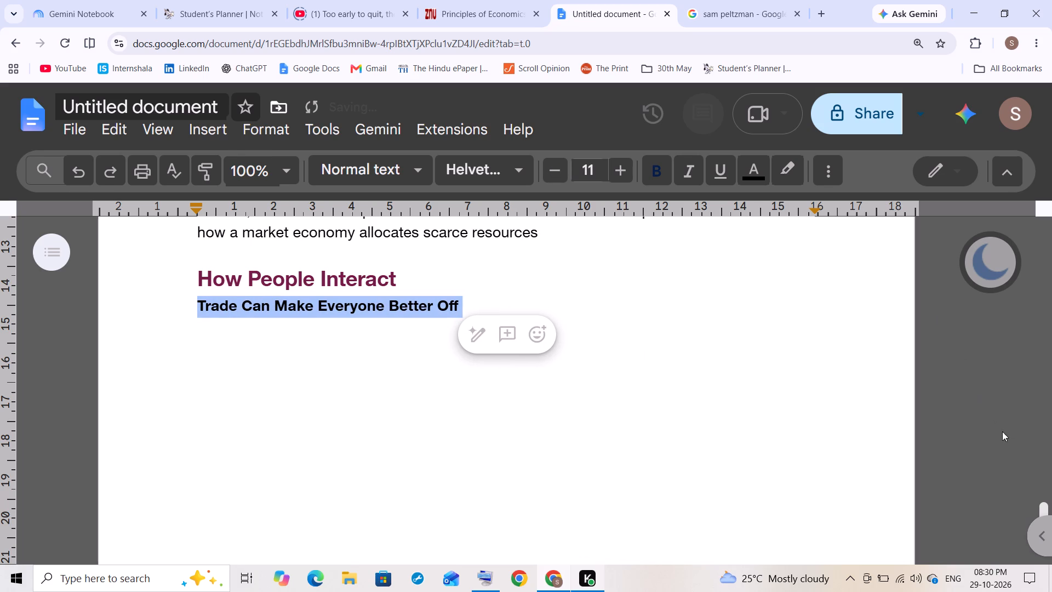
pyautogui.click(1036, 437)
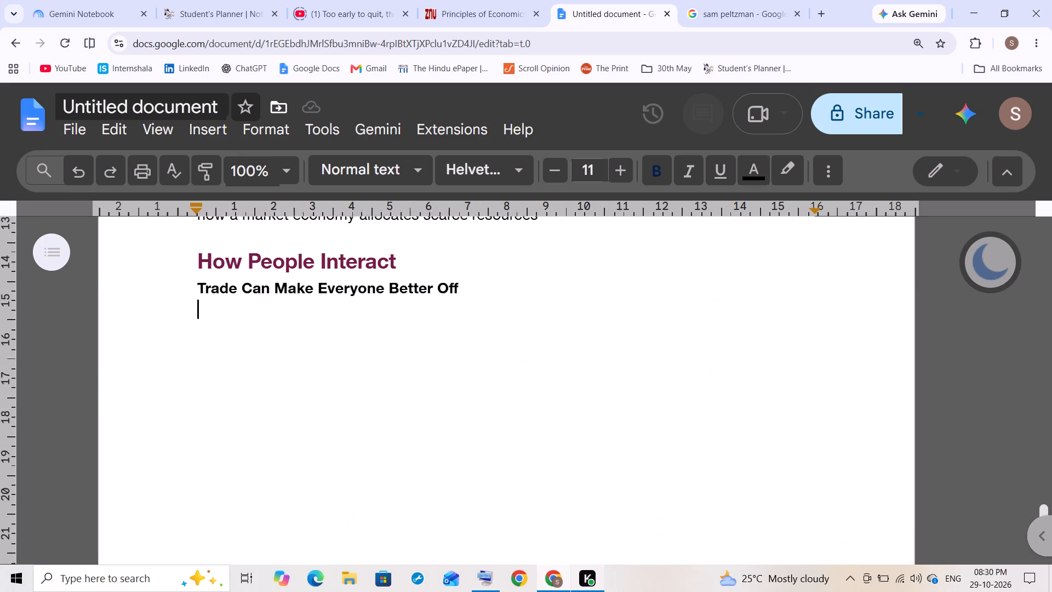
# Insert a blank line between "How People Interact" and "Trade Can Make Everyone Better Off".
pyautogui.click(191, 297)
pyautogui.press('Return')
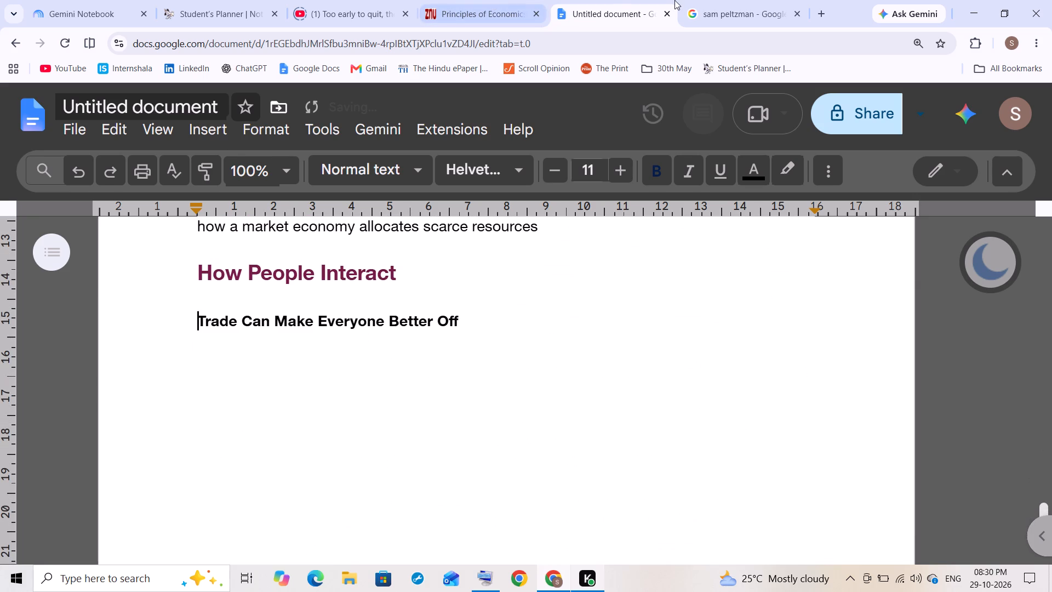
# Copy "Principle 5:" from the textbook PDF and insert it in front of "Trade Can Make Everyone Better Off" in the document.
pyautogui.click(473, 0)
pyautogui.click(357, 274)
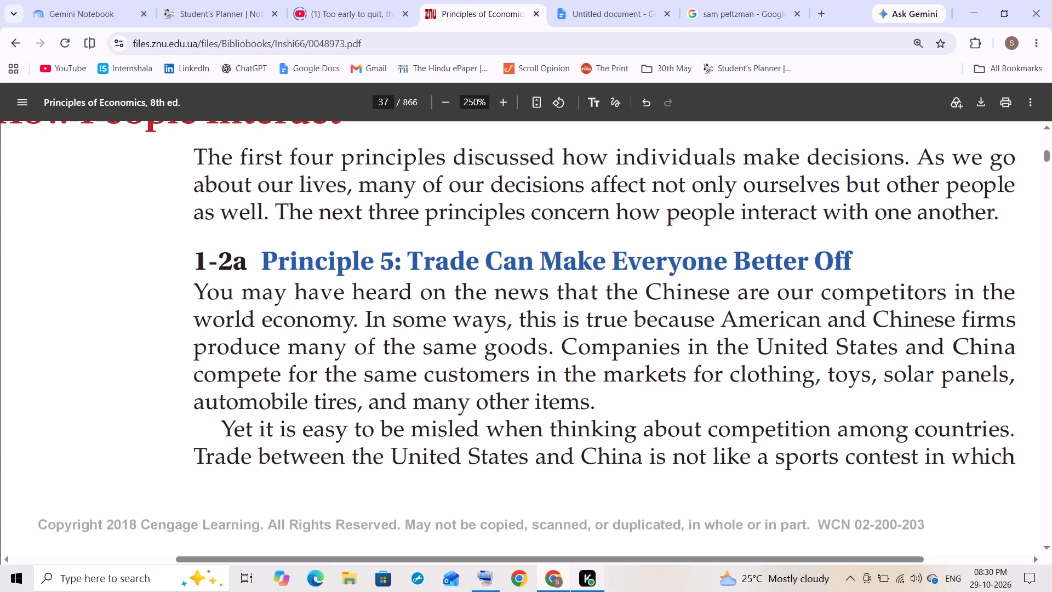
pyautogui.moveTo(262, 260); pyautogui.dragTo(402, 255)
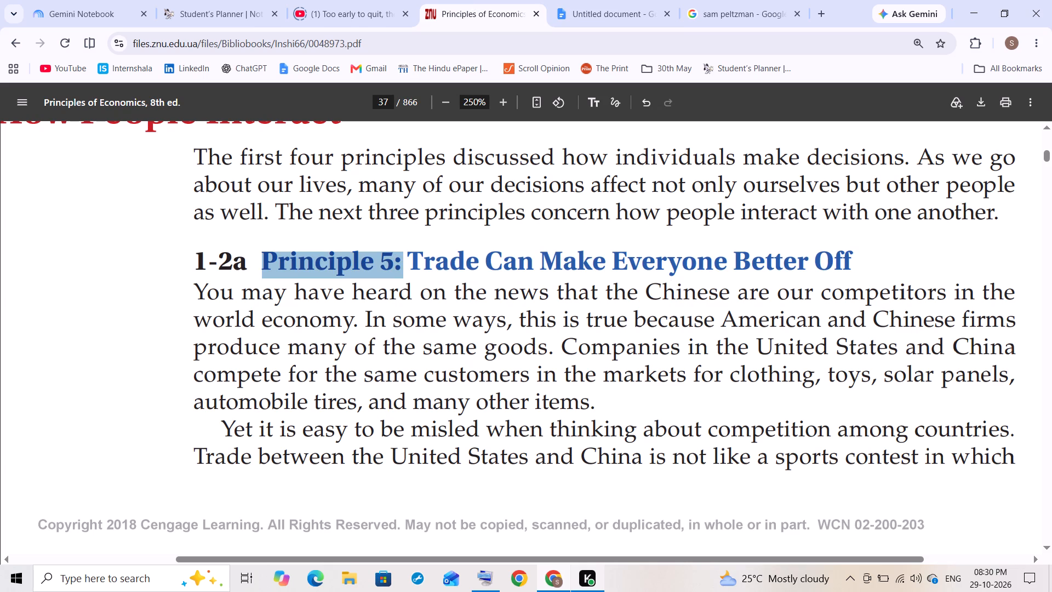
pyautogui.moveTo(402, 255); pyautogui.dragTo(399, 256)
pyautogui.hotkey('ctrl', 'c')
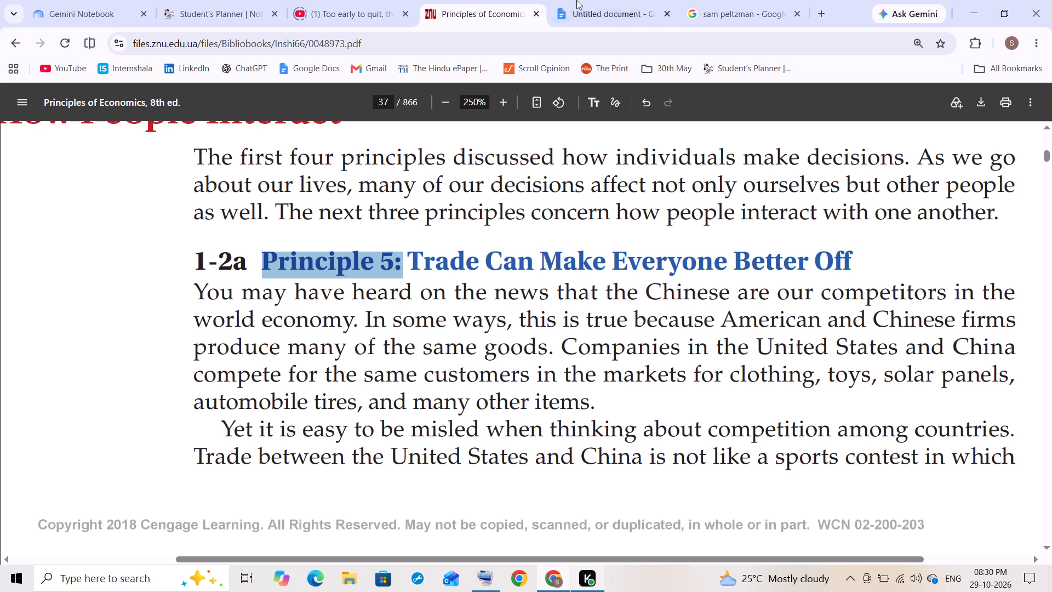
pyautogui.click(578, 0)
pyautogui.hotkey('ctrl', 'v')
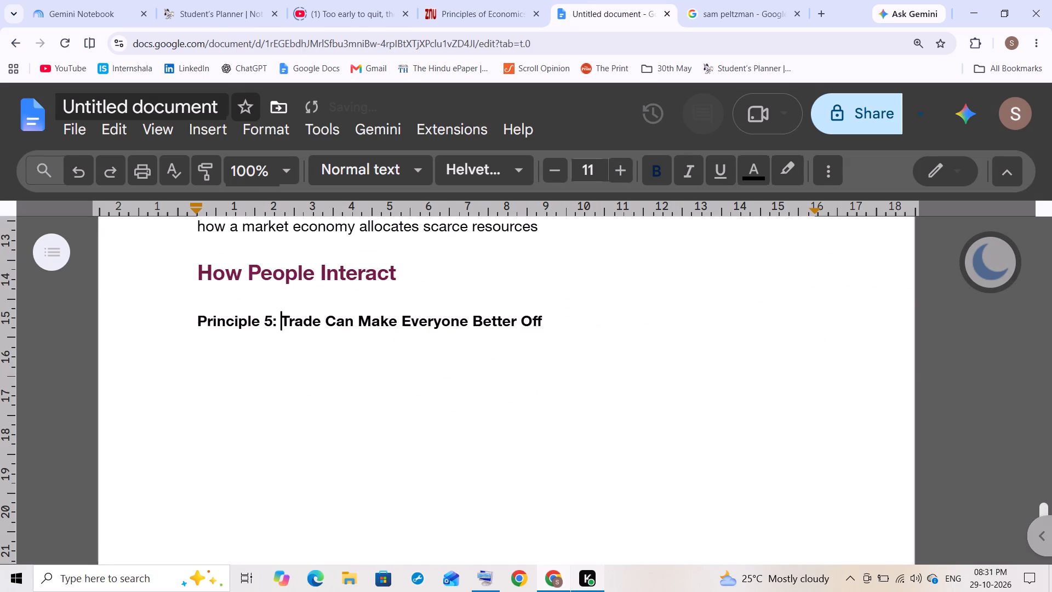
# In the textbook PDF, copy the Principle 5 passage on page 38 from "countries also benefit" through "competitors.".
pyautogui.click(197, 392)
pyautogui.click(493, 0)
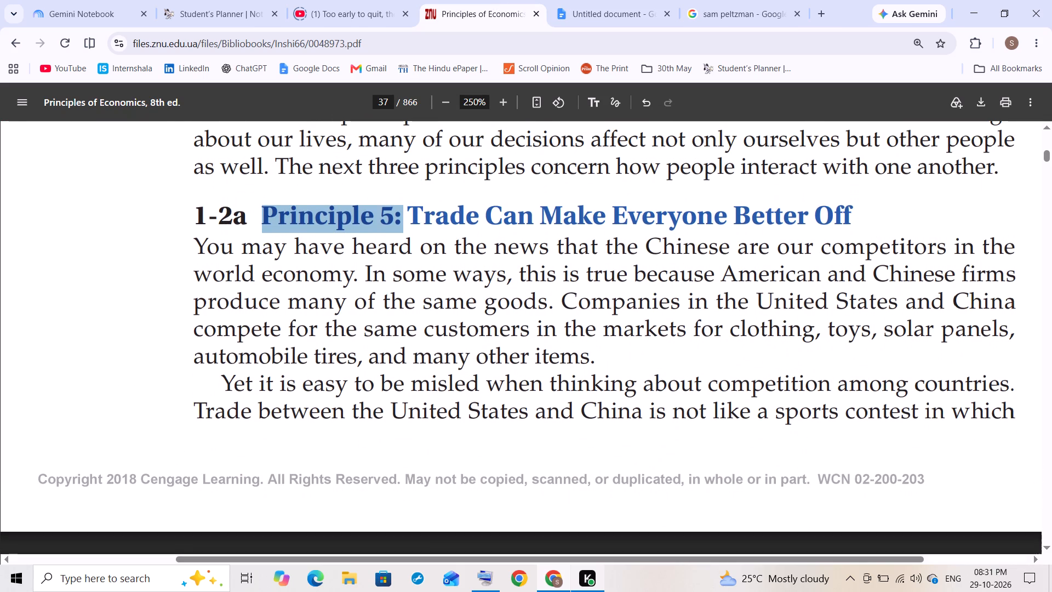
pyautogui.press('Right')
pyautogui.press('Right')
pyautogui.press('Right')
pyautogui.press('Right')
pyautogui.press('Right')
pyautogui.press('Right')
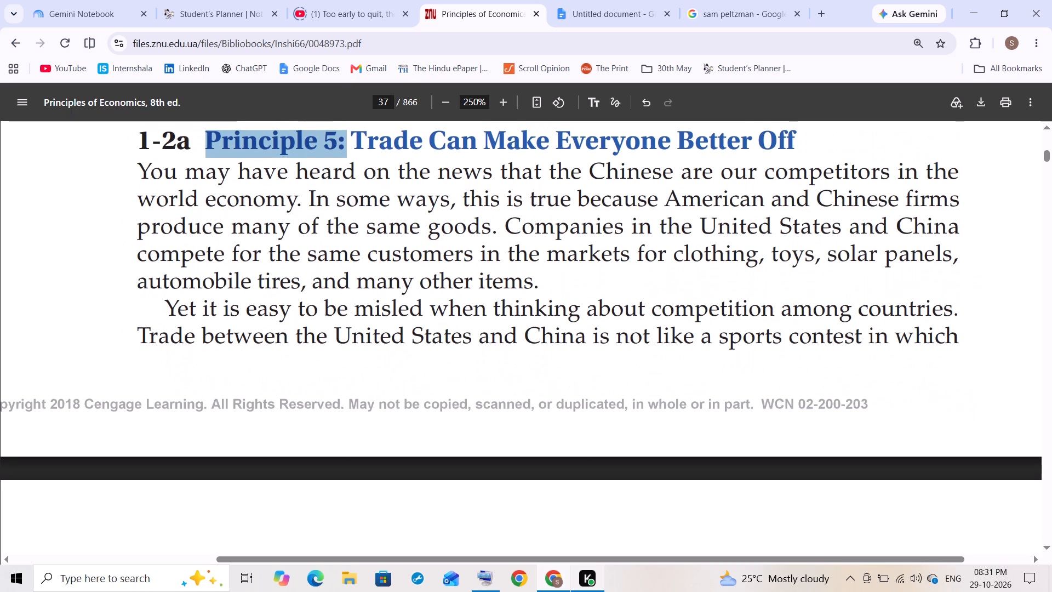
pyautogui.press('Left')
pyautogui.press('Left')
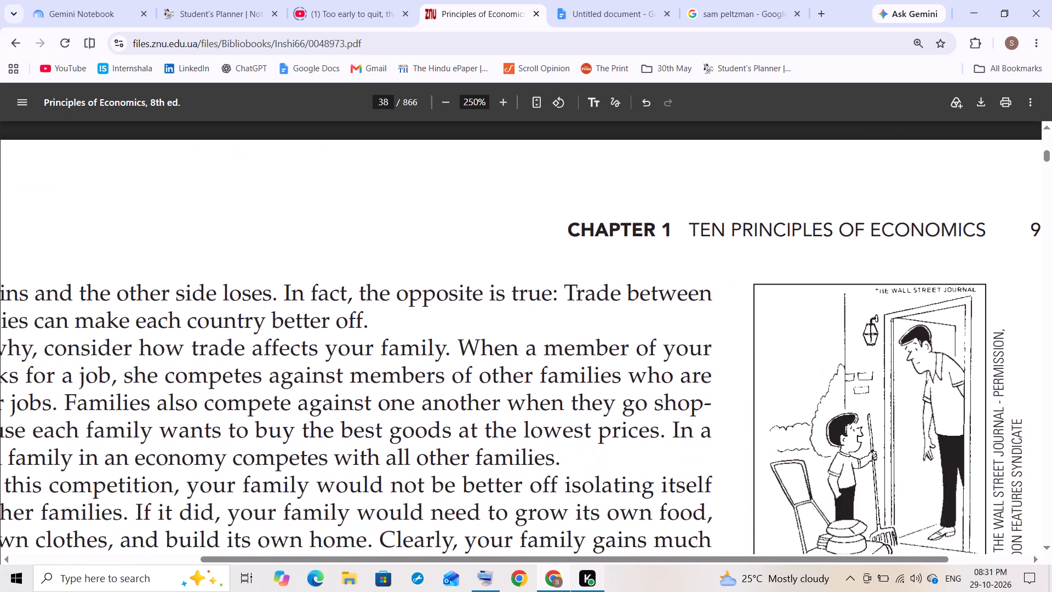
pyautogui.press('Left')
pyautogui.press('Left')
pyautogui.press('Left')
pyautogui.press('Left')
pyautogui.press('Left')
pyautogui.press('Left')
pyautogui.press('Left')
pyautogui.press('Left')
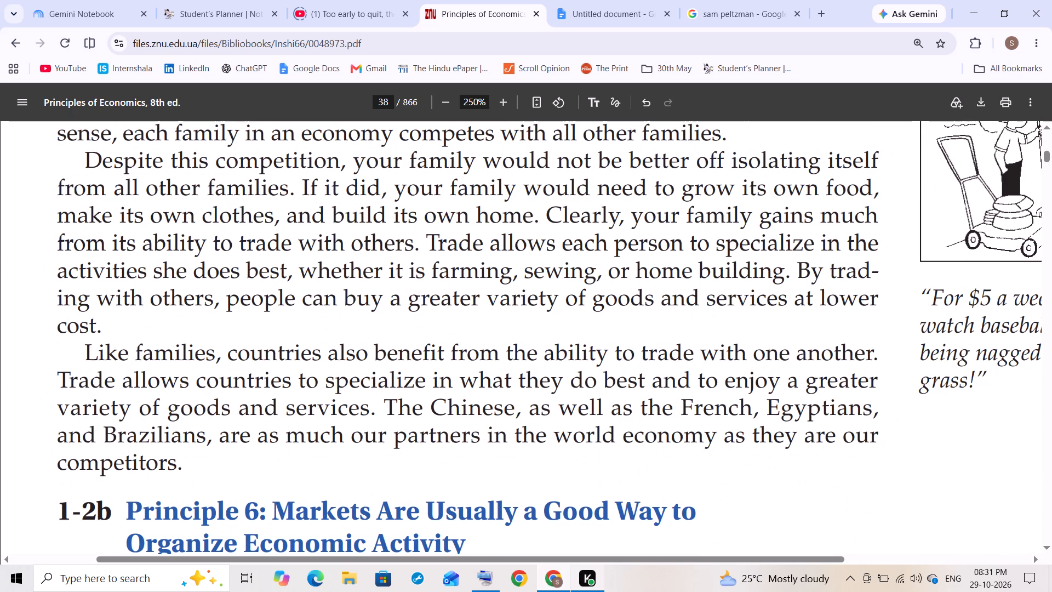
pyautogui.moveTo(225, 357); pyautogui.dragTo(507, 364)
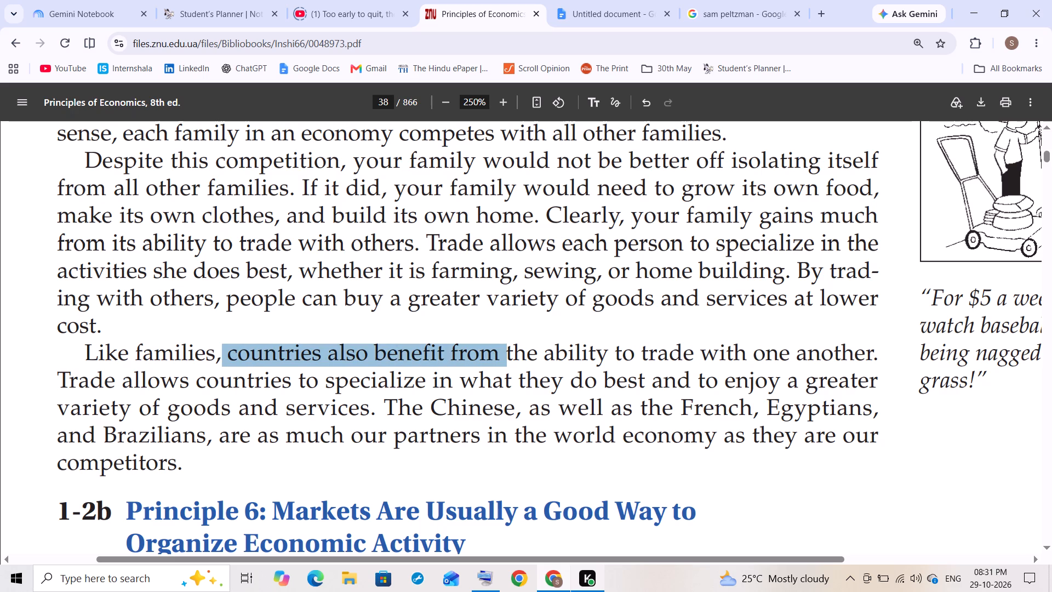
pyautogui.moveTo(507, 364); pyautogui.dragTo(477, 387)
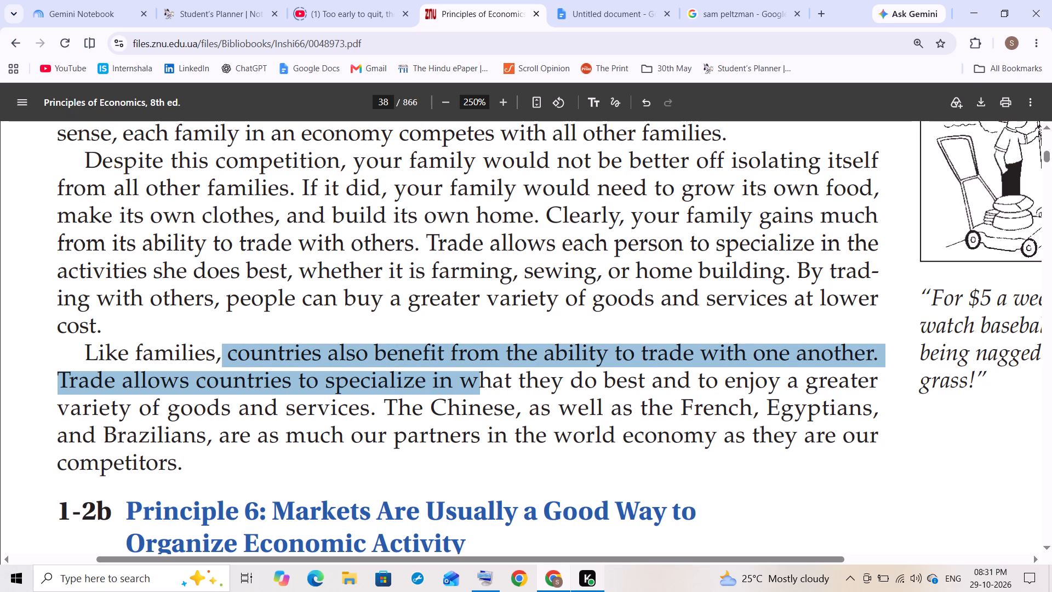
pyautogui.moveTo(477, 387); pyautogui.dragTo(483, 388)
pyautogui.click(225, 354)
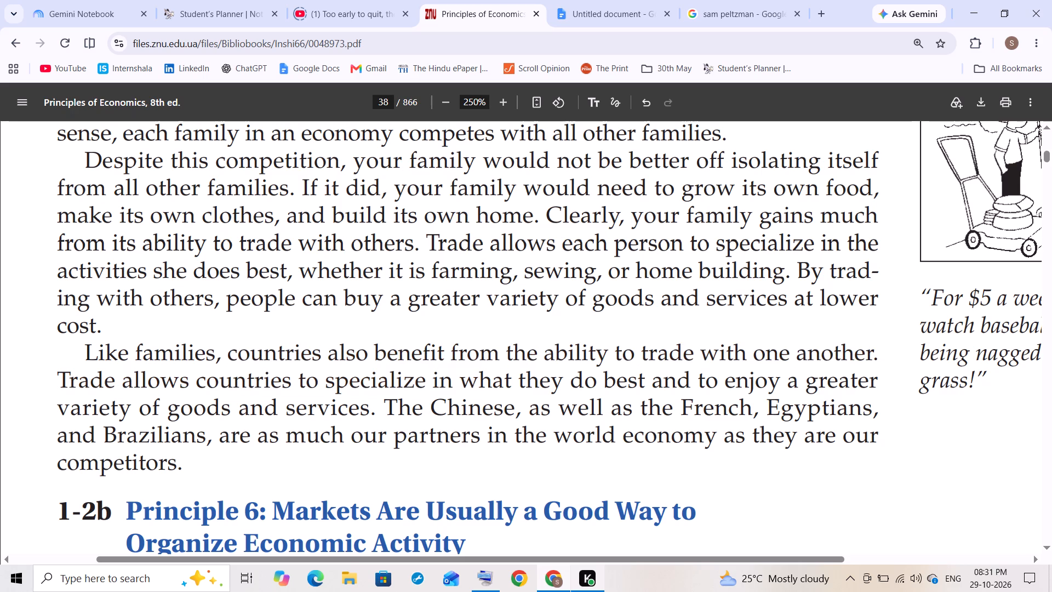
pyautogui.moveTo(230, 354); pyautogui.dragTo(410, 350)
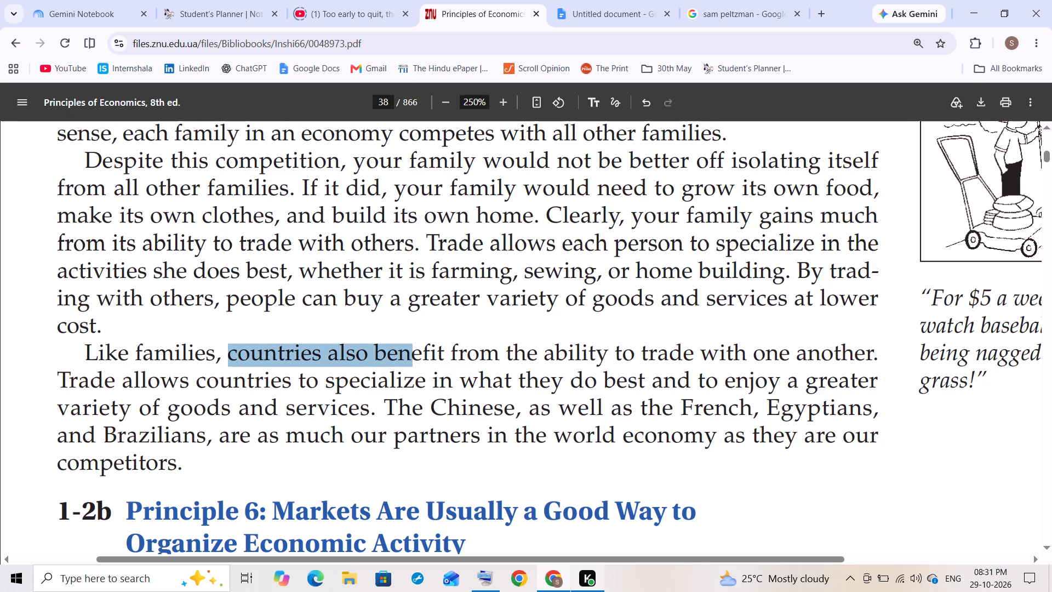
pyautogui.moveTo(410, 350); pyautogui.dragTo(289, 377)
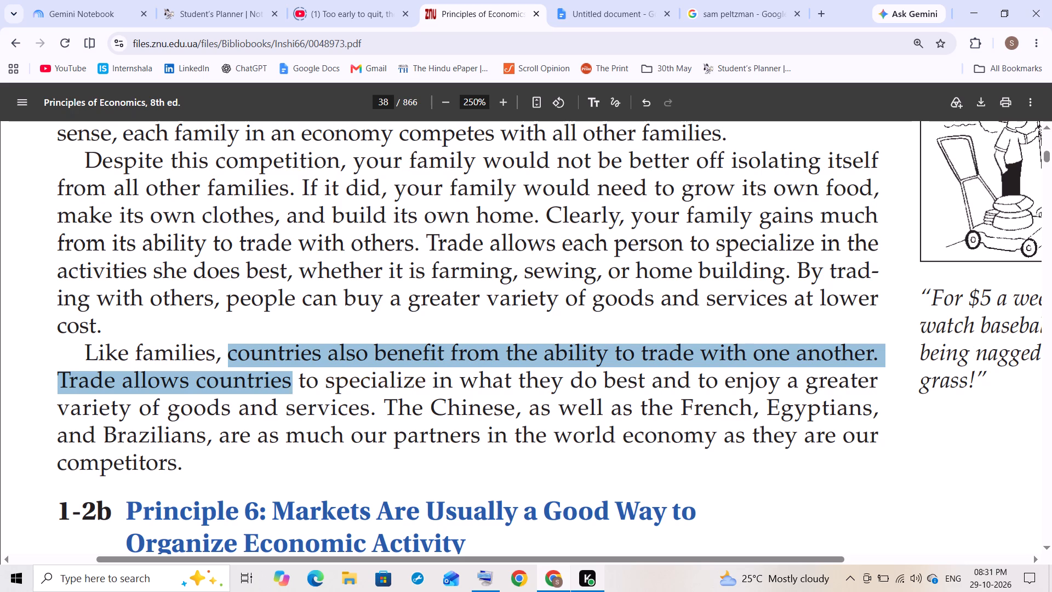
pyautogui.moveTo(289, 377); pyautogui.dragTo(381, 406)
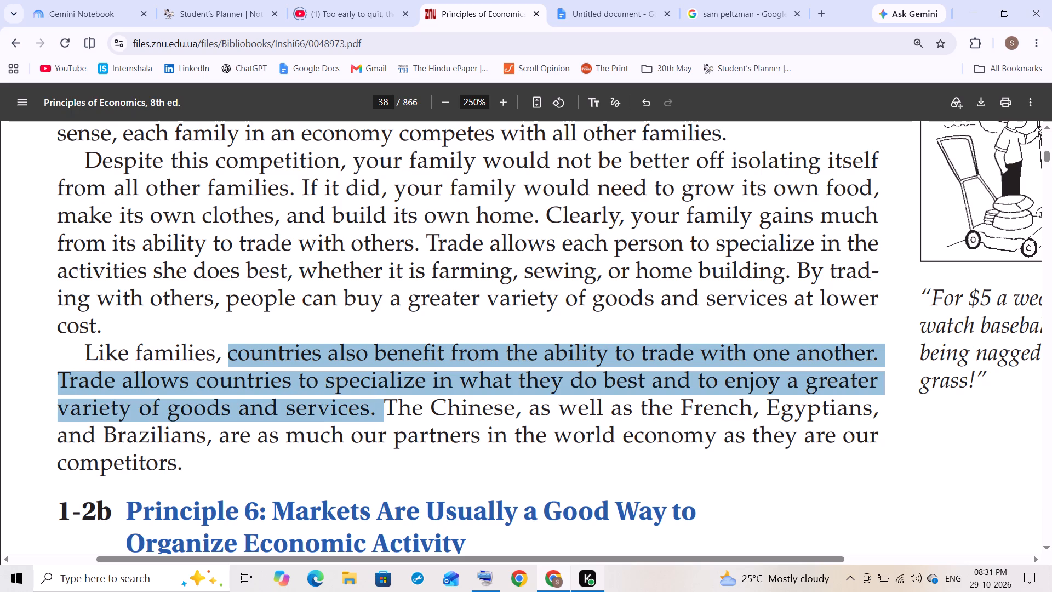
pyautogui.moveTo(381, 406); pyautogui.dragTo(380, 408)
pyautogui.moveTo(380, 408); pyautogui.dragTo(368, 406)
pyautogui.moveTo(368, 406); pyautogui.dragTo(368, 406)
pyautogui.moveTo(368, 406); pyautogui.dragTo(186, 475)
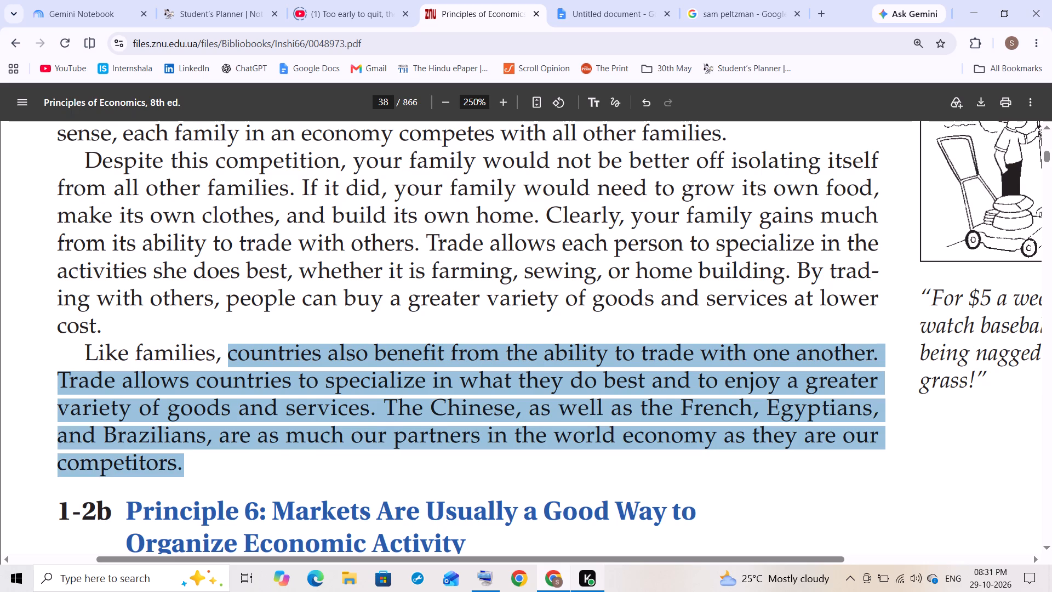
pyautogui.hotkey('ctrl', 'c')
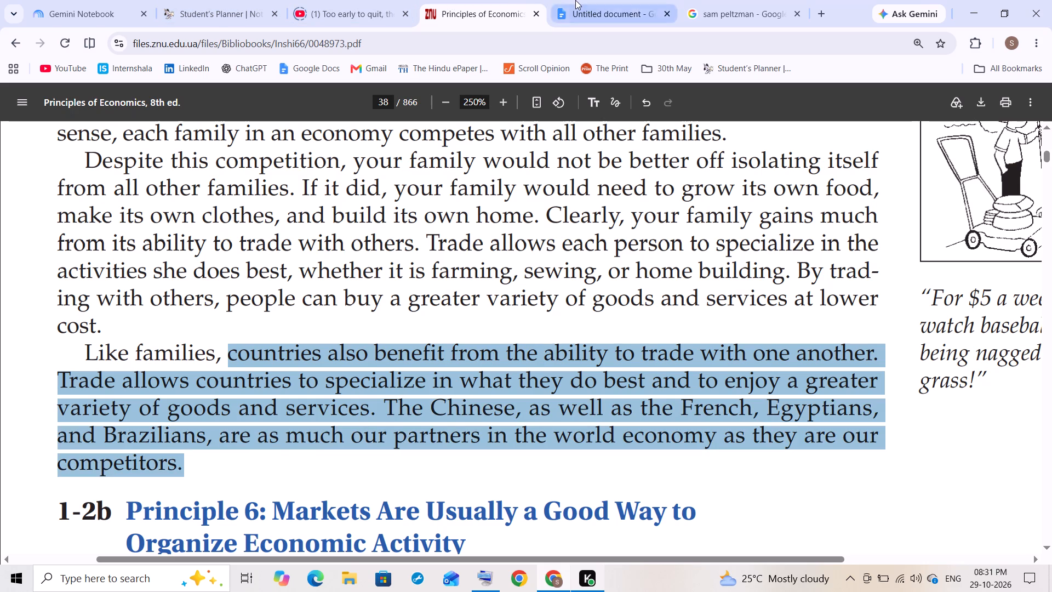
# Paste the copied passage as non-bold text below the Principle 5 heading in the Google Docs document.
pyautogui.click(575, 0)
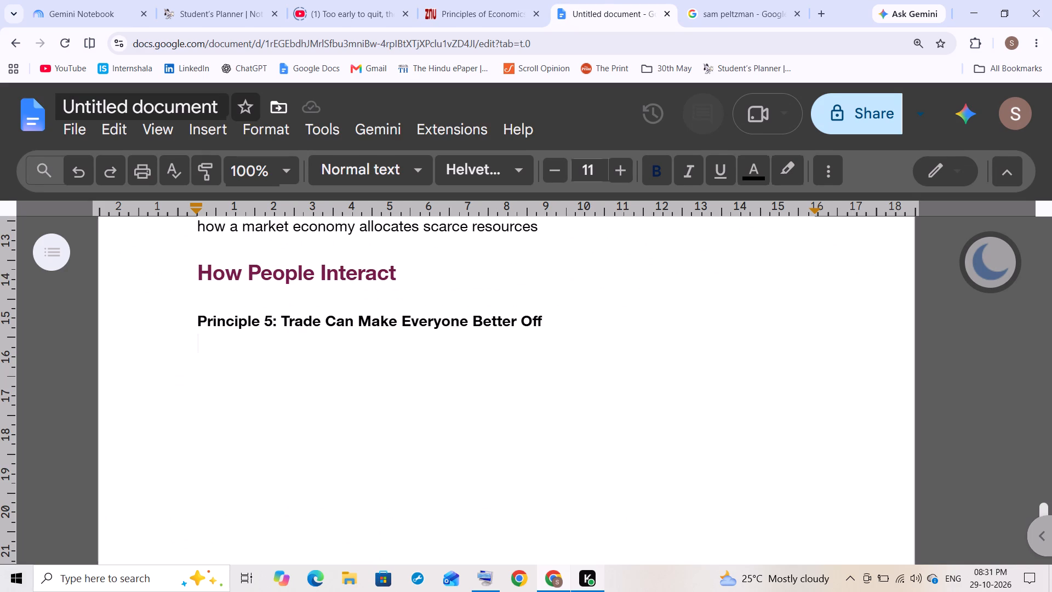
pyautogui.hotkey('ctrl', 'b')
pyautogui.hotkey('ctrl', 'v')
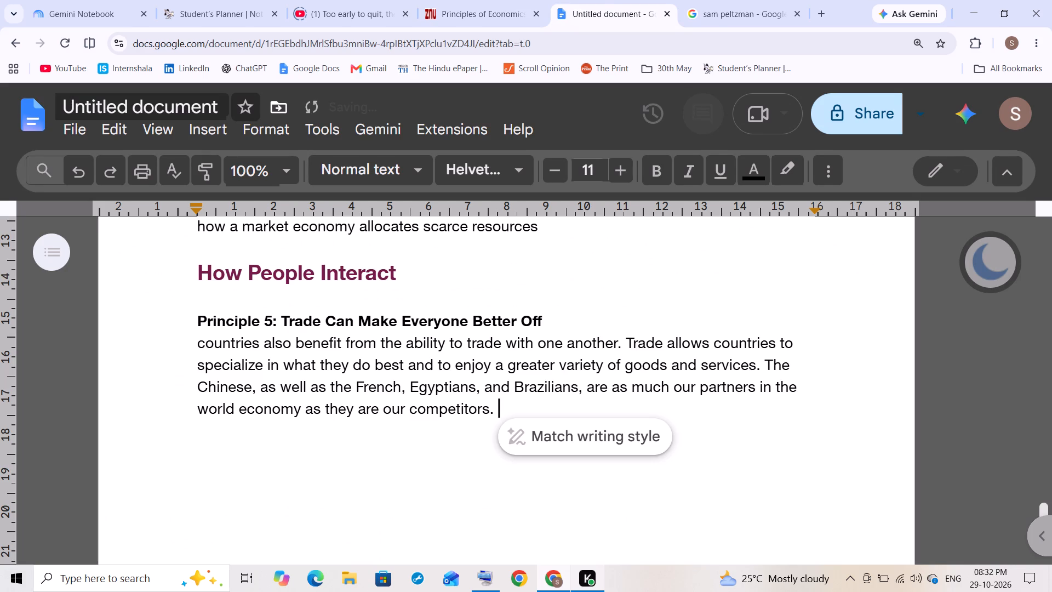
# Delete the word "also" from "countries also benefit" in the pasted passage.
pyautogui.click(291, 345)
pyautogui.press('BackSpace')
pyautogui.press('BackSpace')
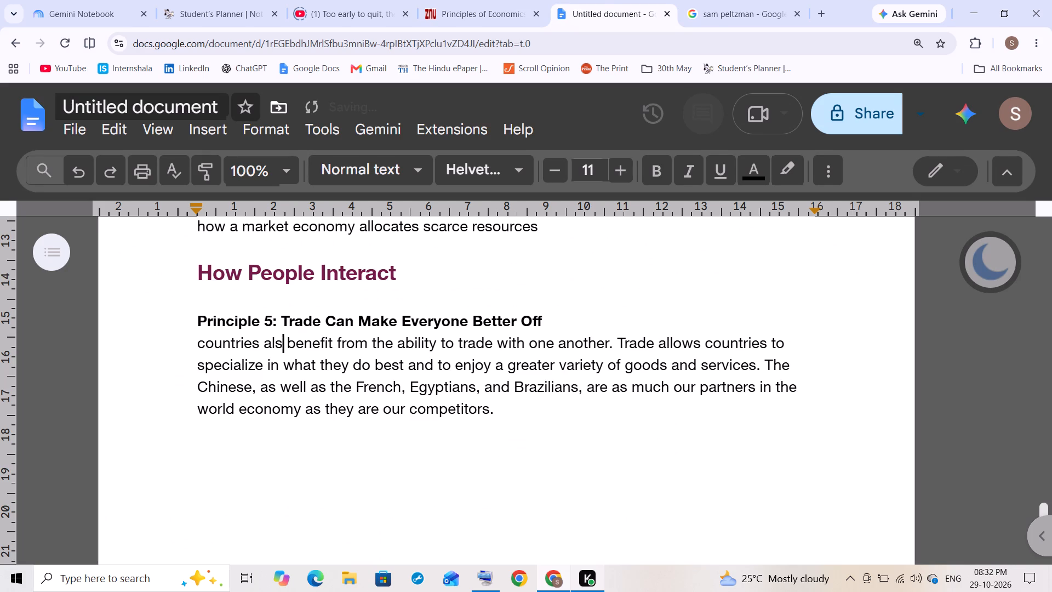
pyautogui.press('BackSpace')
pyautogui.press('BackSpace')
pyautogui.press('BackSpace')
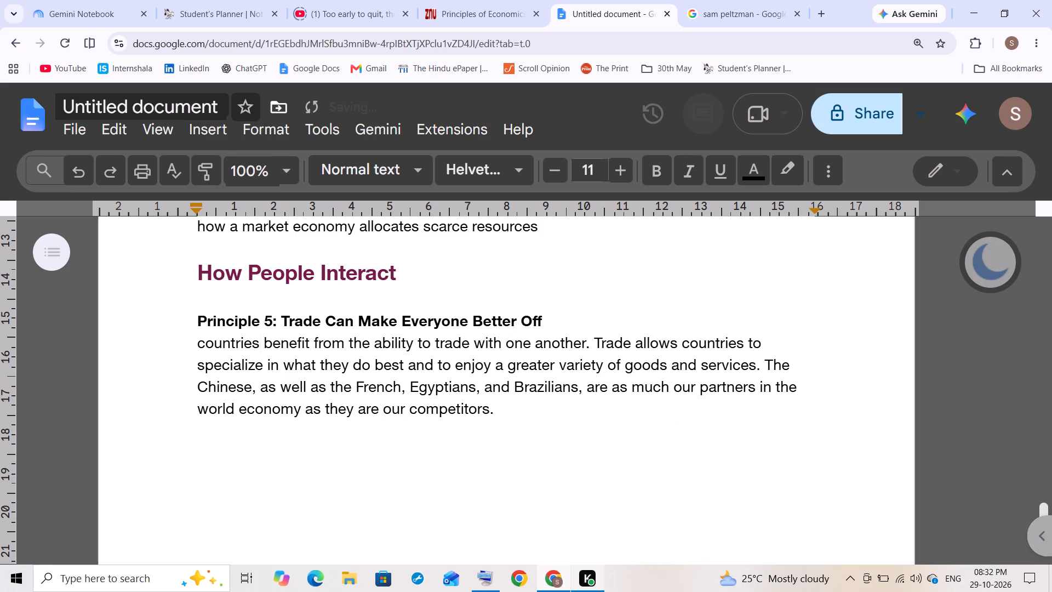
# Copy the first paragraph under Principle 5 in the textbook PDF, from "You may have heard" through "many other items".
pyautogui.click(205, 341)
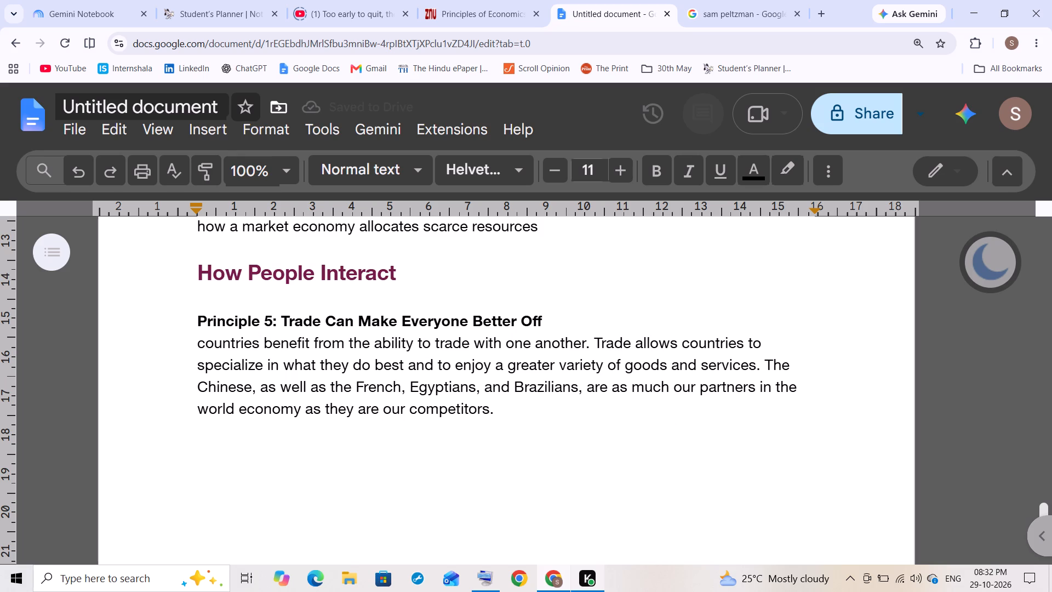
pyautogui.click(192, 341)
pyautogui.click(457, 0)
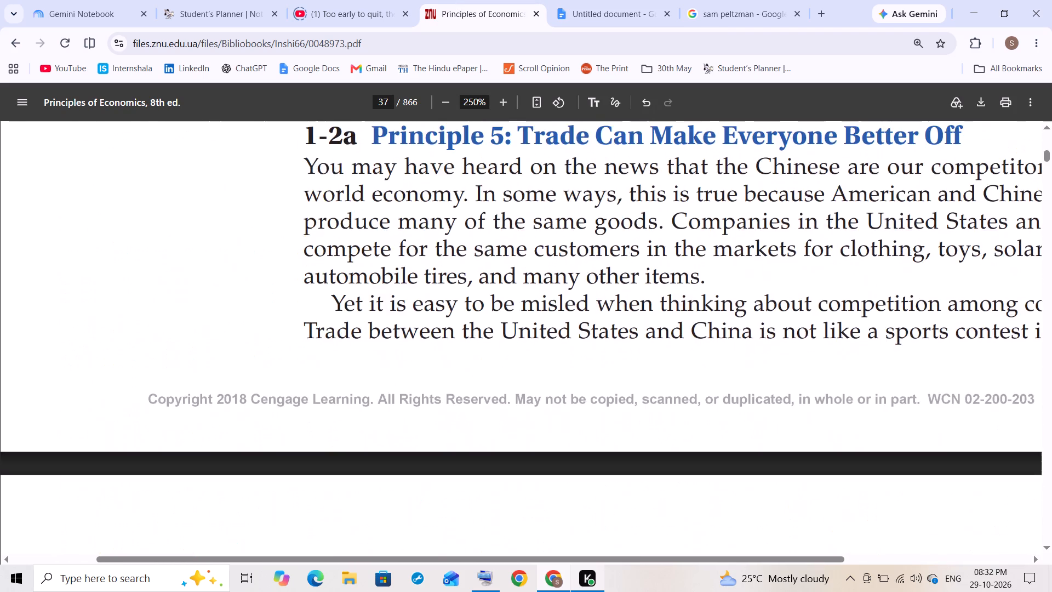
pyautogui.press('Right')
pyautogui.press('Right')
pyautogui.press('Right')
pyautogui.press('Right')
pyautogui.press('Right')
pyautogui.press('Right')
pyautogui.press('Right')
pyautogui.press('Right')
pyautogui.press('Right')
pyautogui.press('Right')
pyautogui.press('Right')
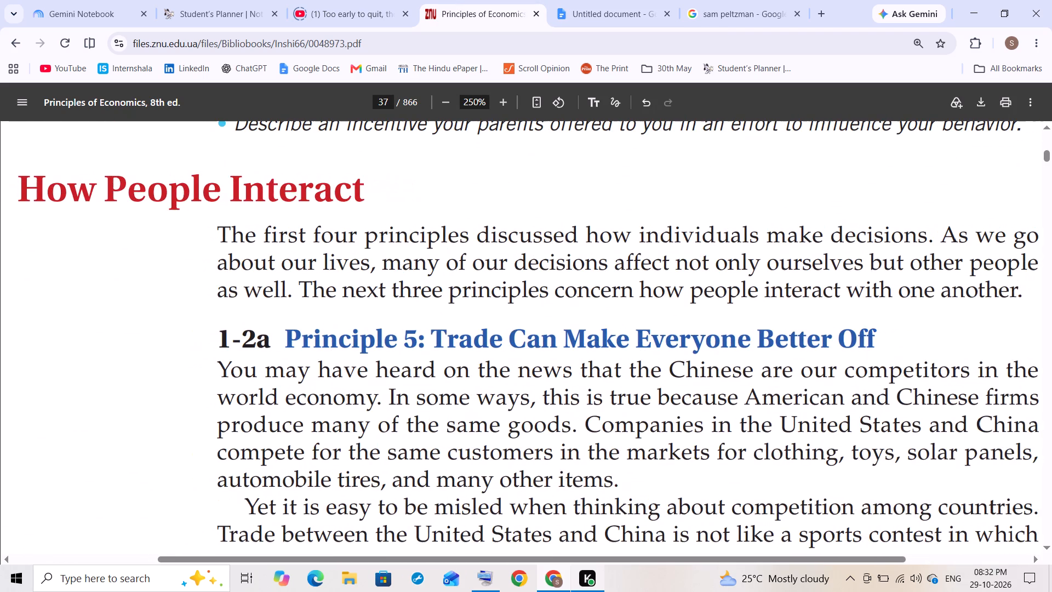
pyautogui.press('Right')
pyautogui.press('Right')
pyautogui.press('Right')
pyautogui.press('Right')
pyautogui.press('Right')
pyautogui.press('Right')
pyautogui.press('Right')
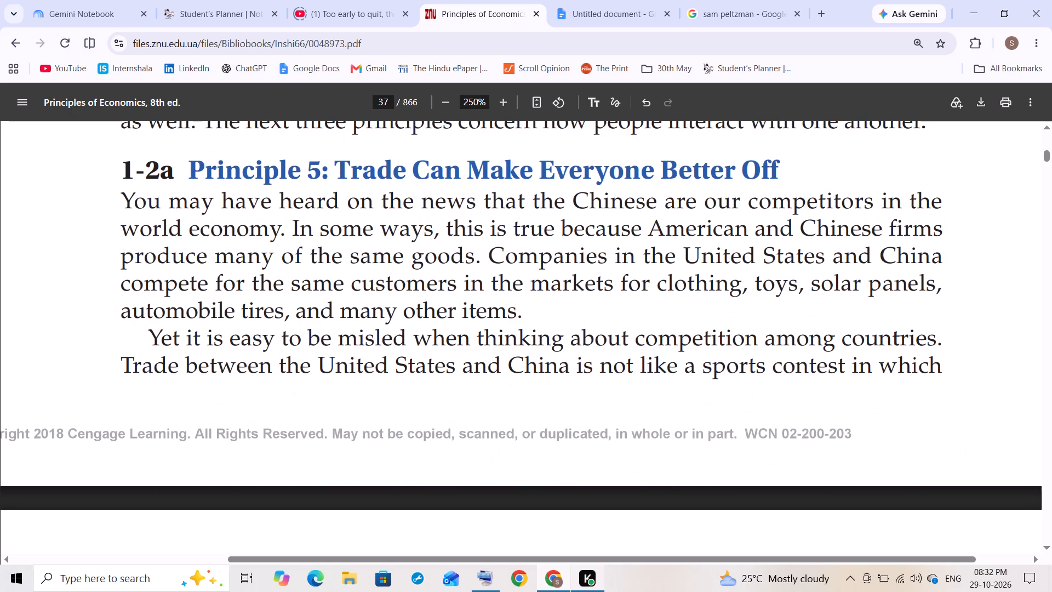
pyautogui.moveTo(110, 210); pyautogui.dragTo(532, 329)
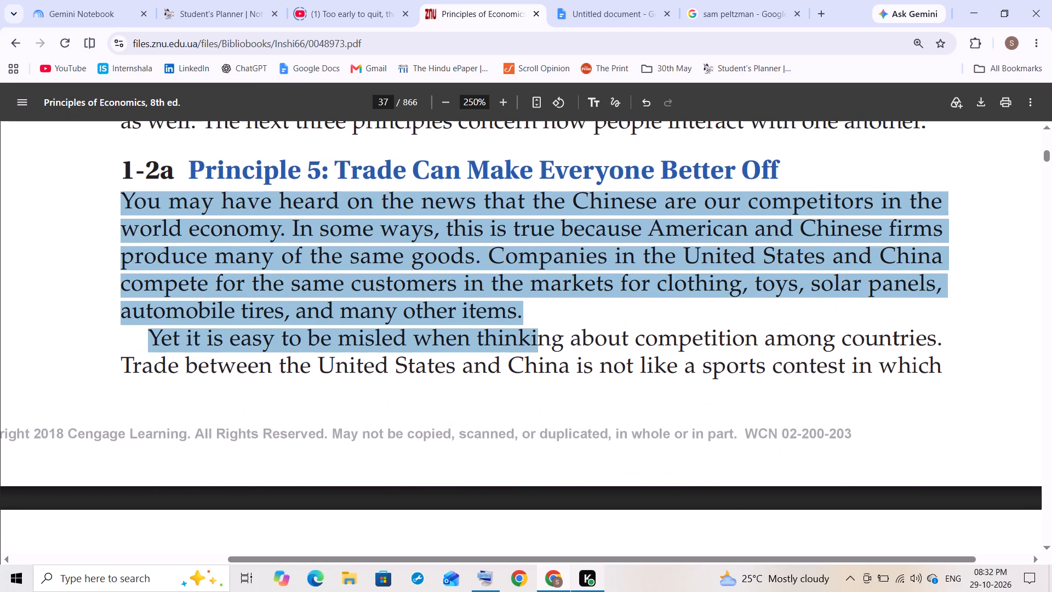
pyautogui.moveTo(532, 329); pyautogui.dragTo(525, 309)
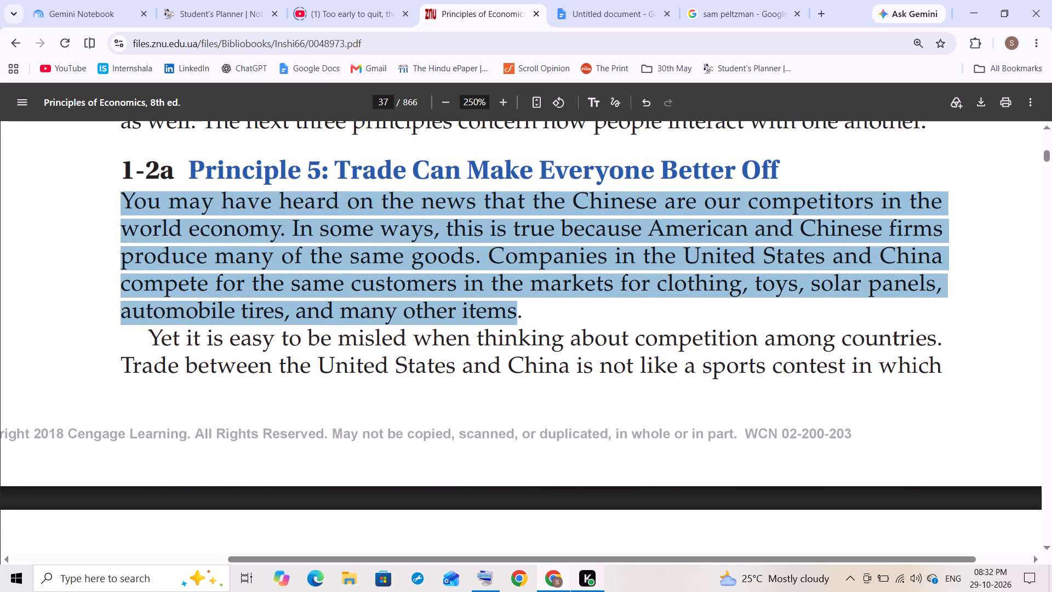
pyautogui.hotkey('ctrl', 'c')
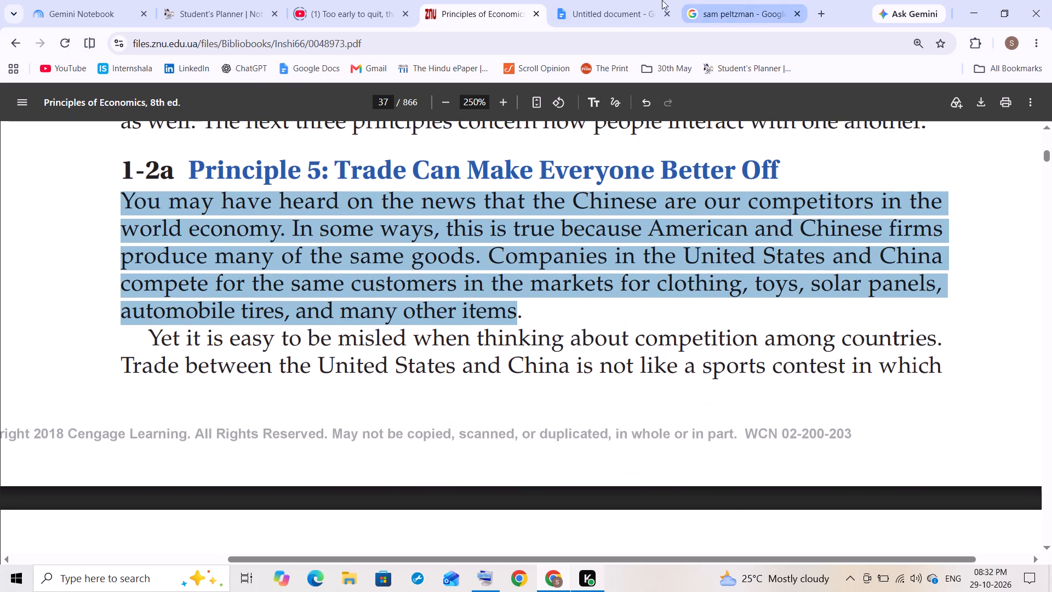
# Insert the copied paragraph in front of "countries benefit" in the Google Docs notes, ending it with a period and a space.
pyautogui.click(611, 0)
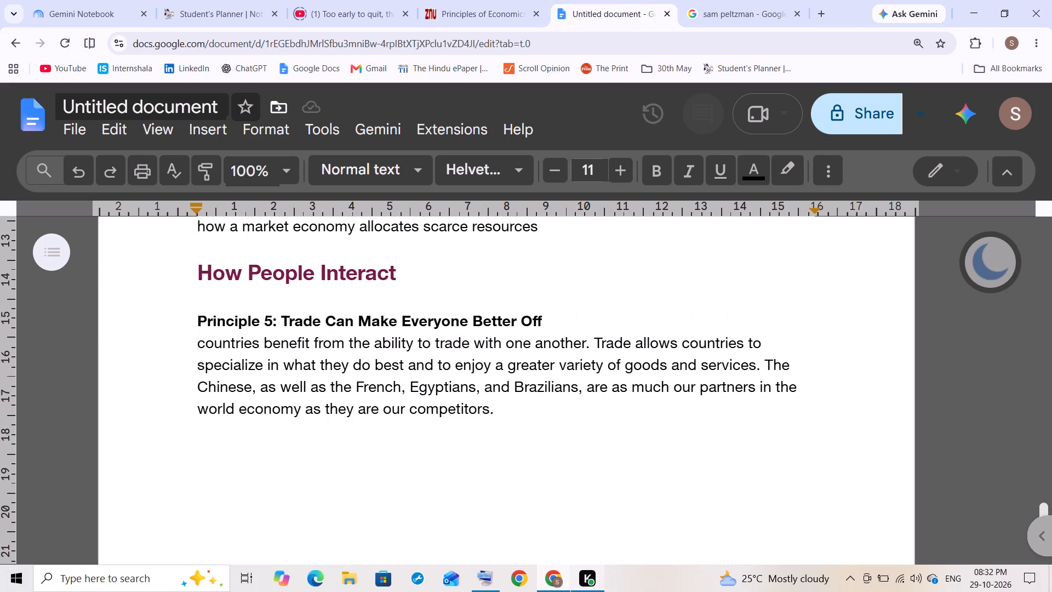
pyautogui.hotkey('ctrl', 'v')
pyautogui.press('BackSpace')
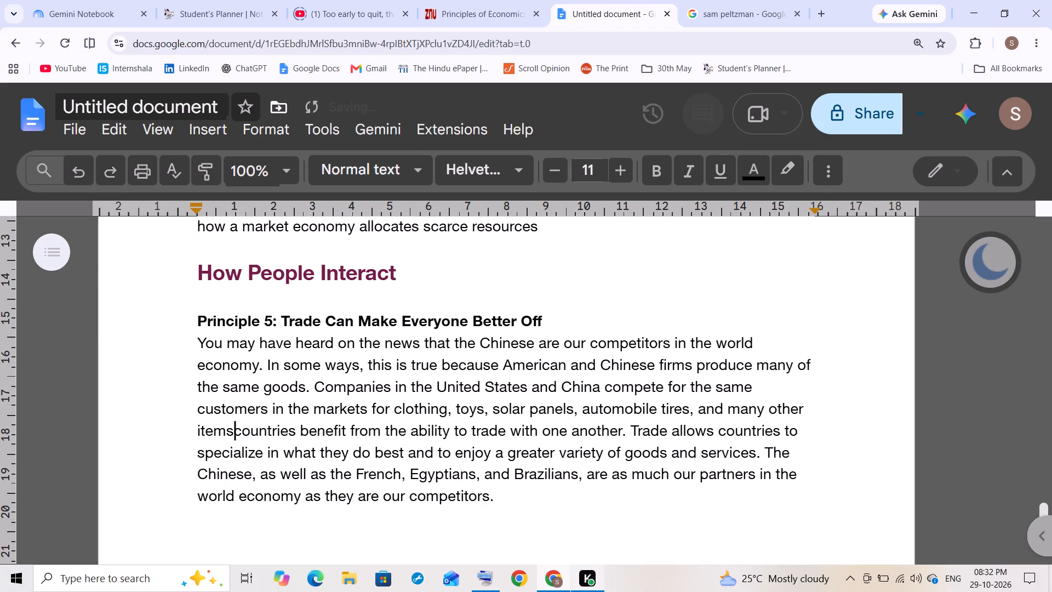
pyautogui.write('.')
pyautogui.press('space')
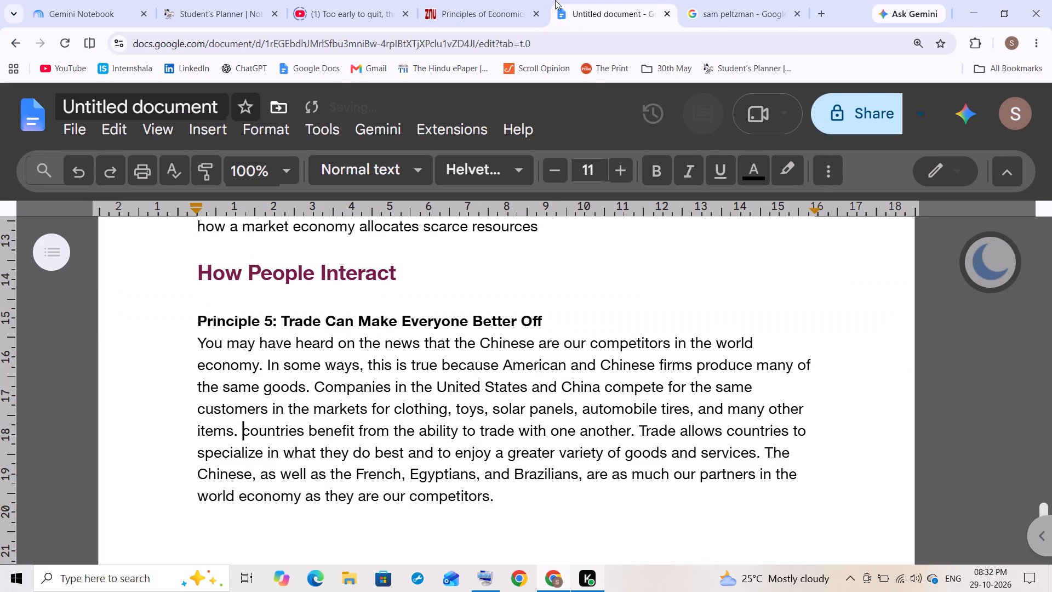
# Copy "Yet it is easy to be misled" through "sports contest in which" from the textbook PDF into the Google Docs notes before "countries benefit".
pyautogui.click(468, 0)
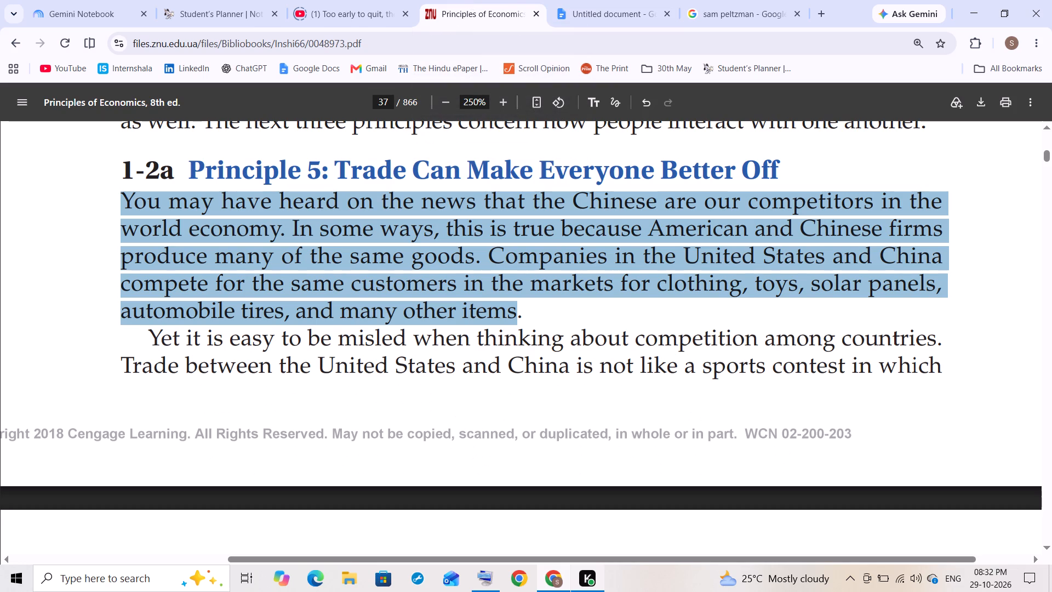
pyautogui.click(407, 334)
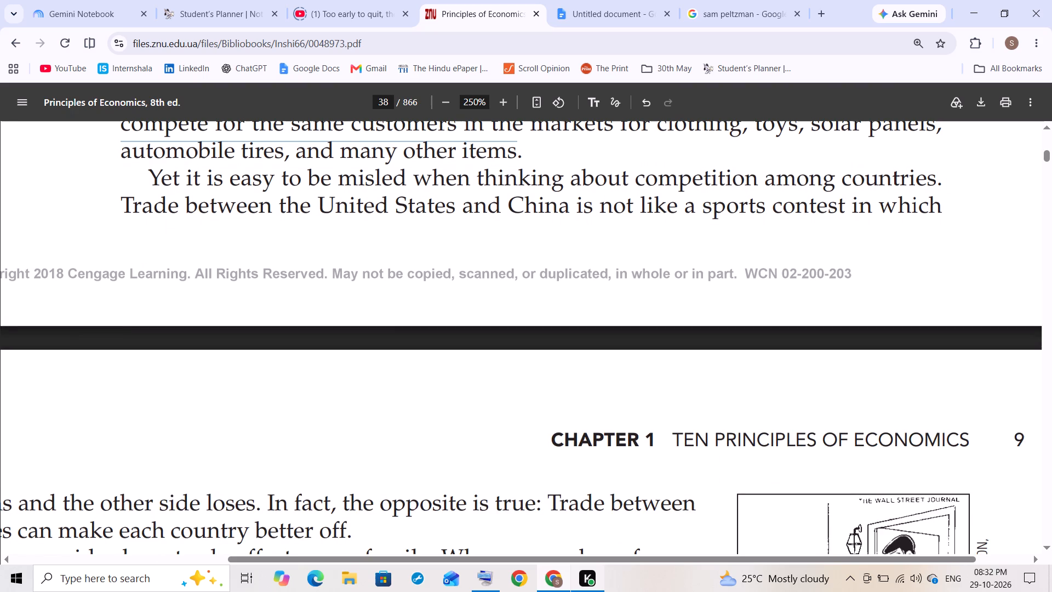
pyautogui.tripleClick(336, 206)
pyautogui.click(336, 206)
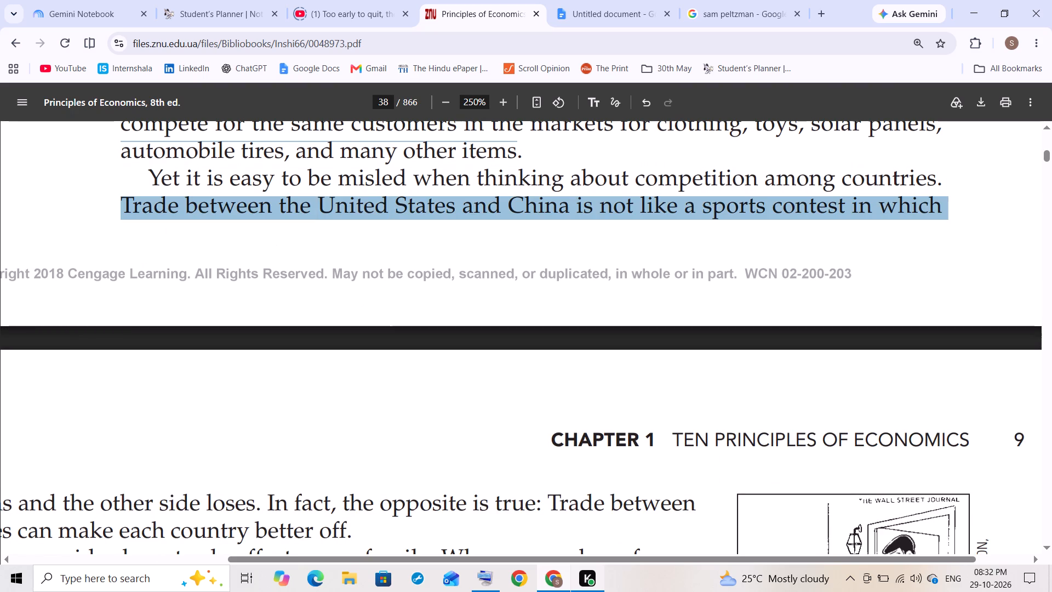
pyautogui.click(158, 179)
pyautogui.tripleClick(146, 177)
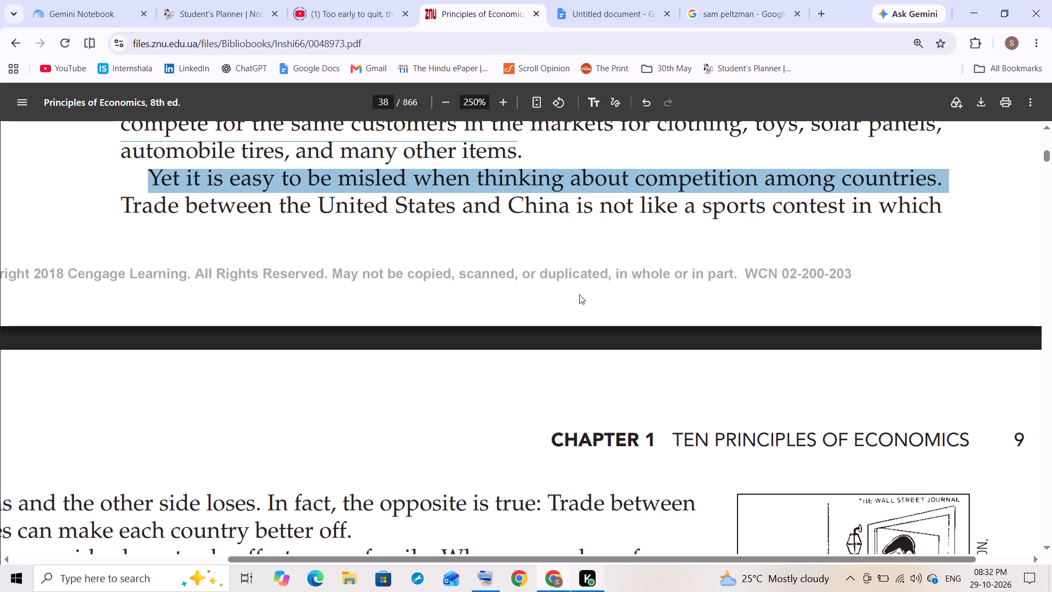
pyautogui.click(141, 177)
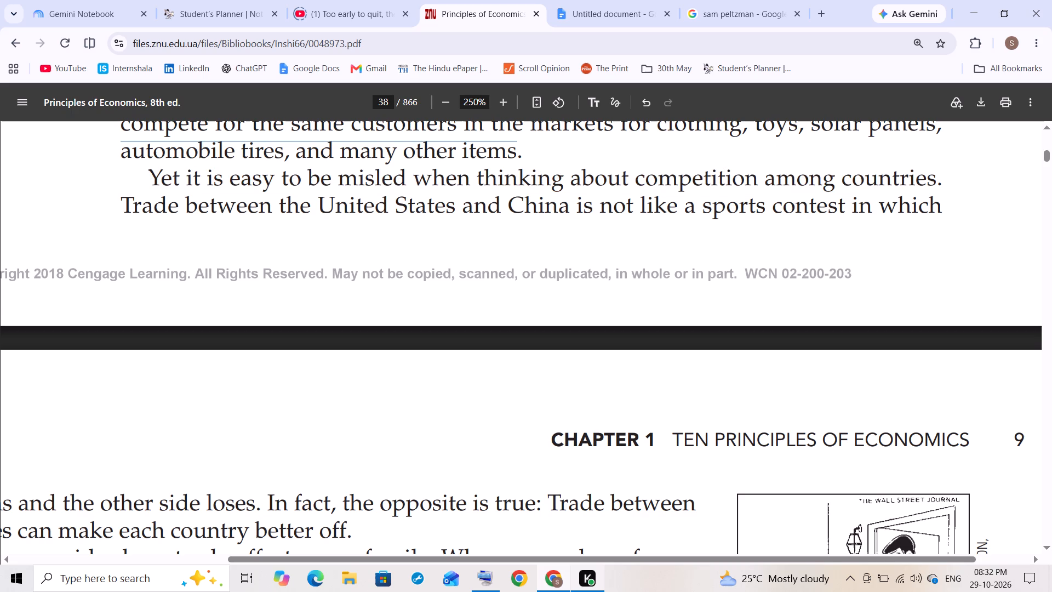
pyautogui.click(141, 177)
pyautogui.click(141, 177)
pyautogui.moveTo(146, 177); pyautogui.dragTo(612, 272)
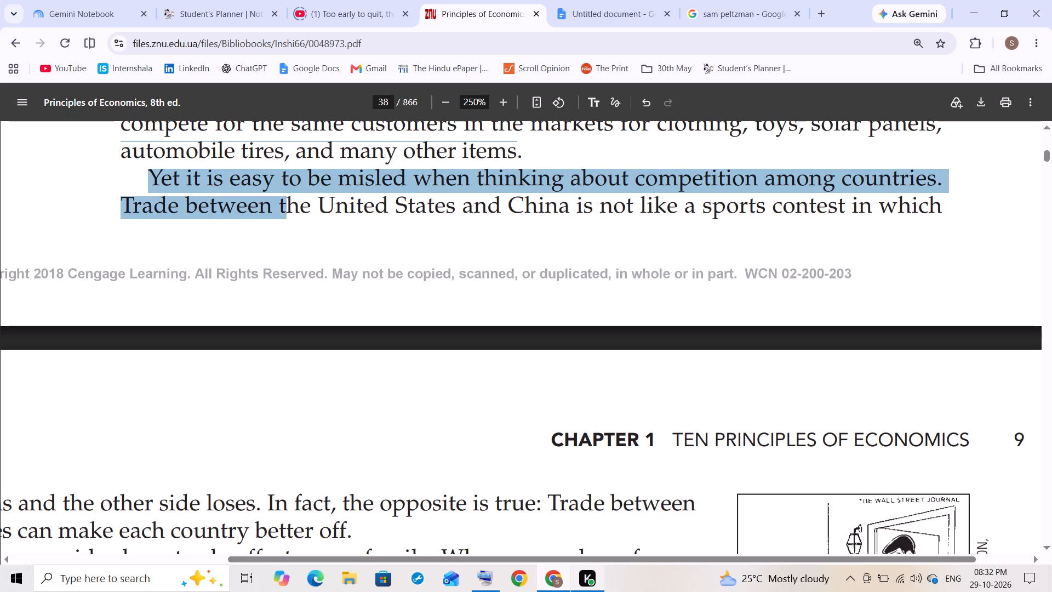
pyautogui.moveTo(612, 272); pyautogui.dragTo(908, 226)
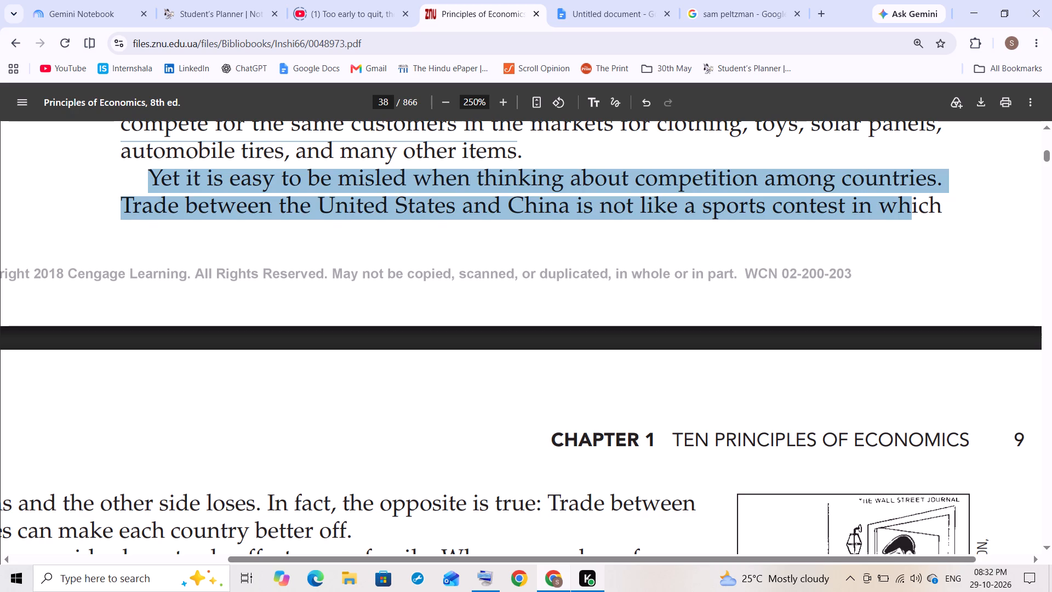
pyautogui.click(951, 214)
pyautogui.moveTo(951, 214); pyautogui.dragTo(202, 212)
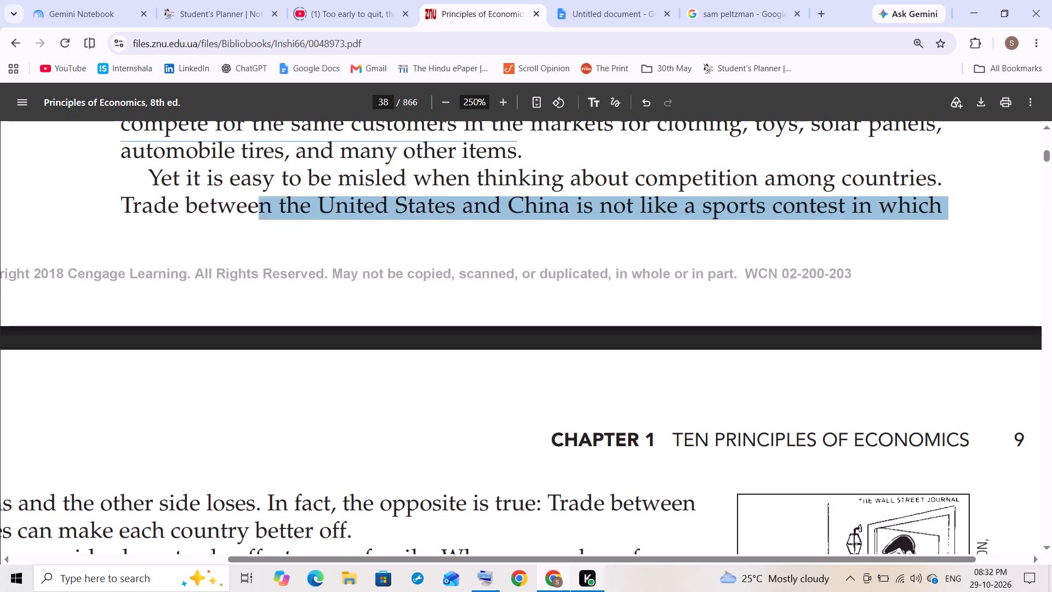
pyautogui.moveTo(202, 212); pyautogui.dragTo(151, 179)
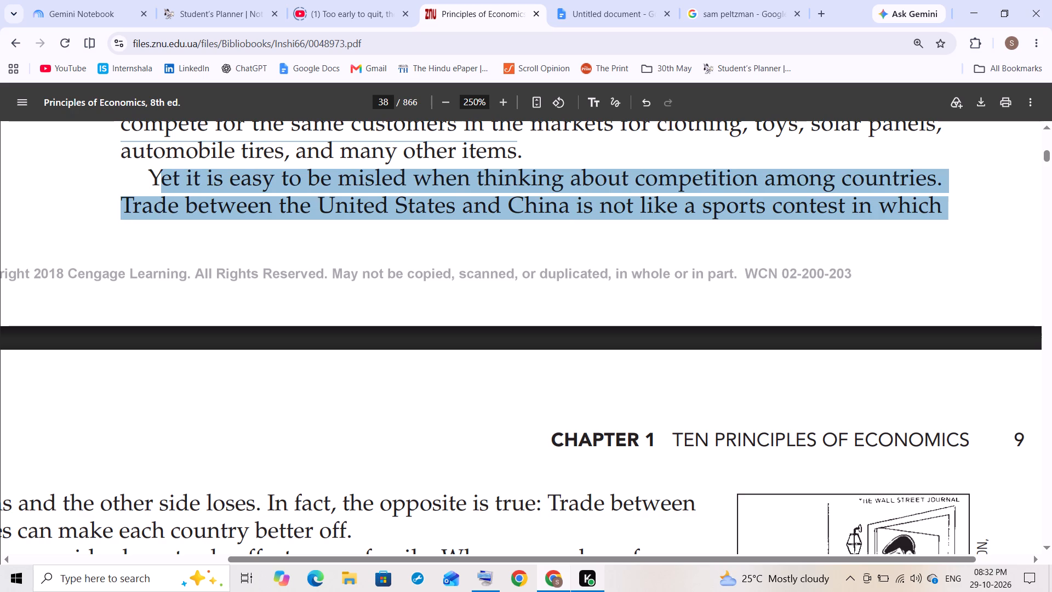
pyautogui.hotkey('ctrl', 'c')
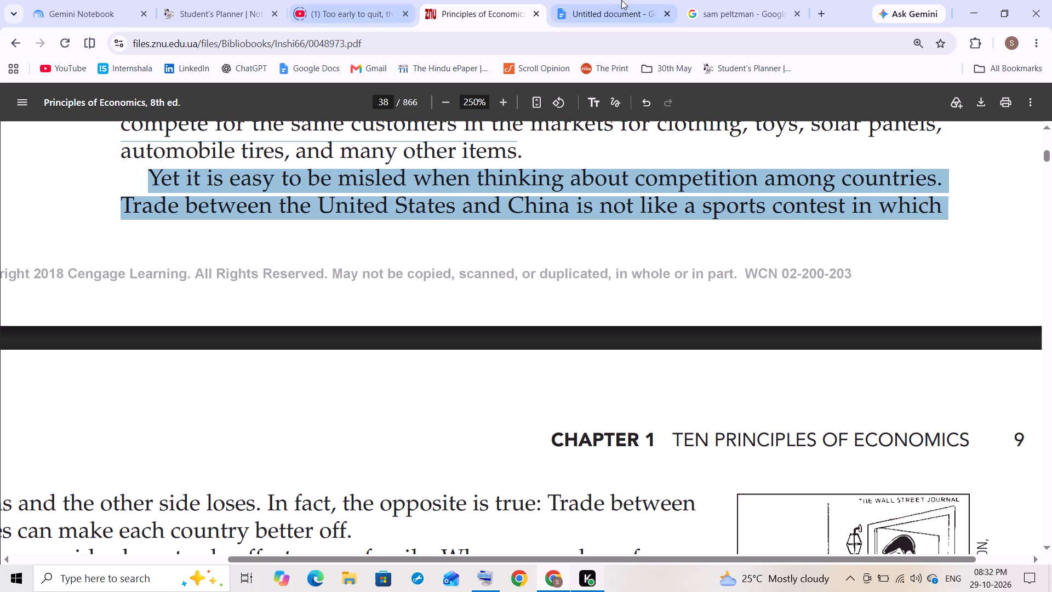
pyautogui.click(621, 0)
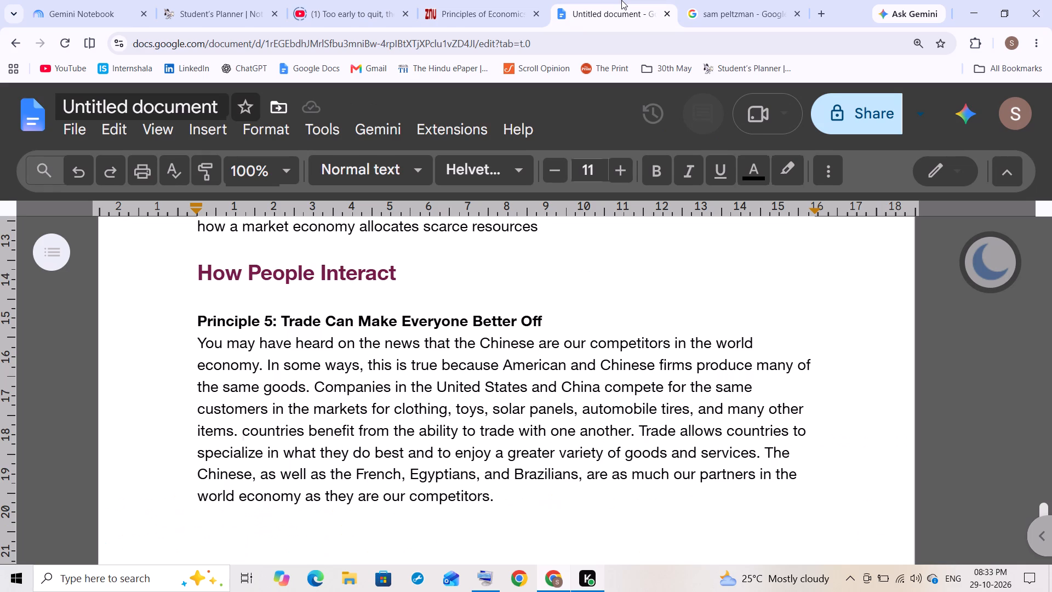
pyautogui.hotkey('ctrl', 'v')
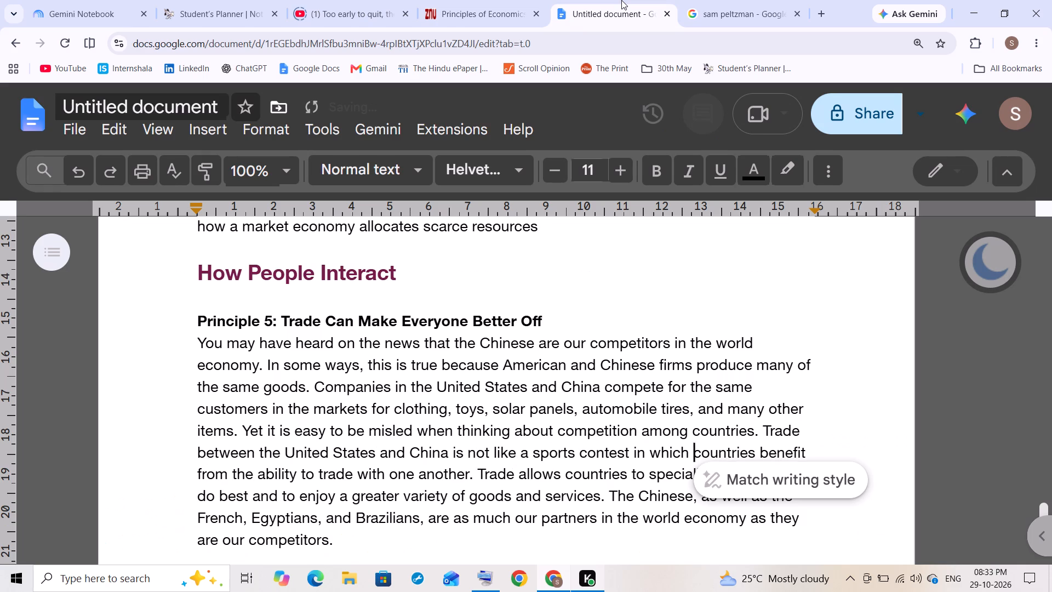
# Copy "one side wins" through "each country better off." from the textbook PDF's following page into the Google Docs notes after "in which".
pyautogui.click(510, 0)
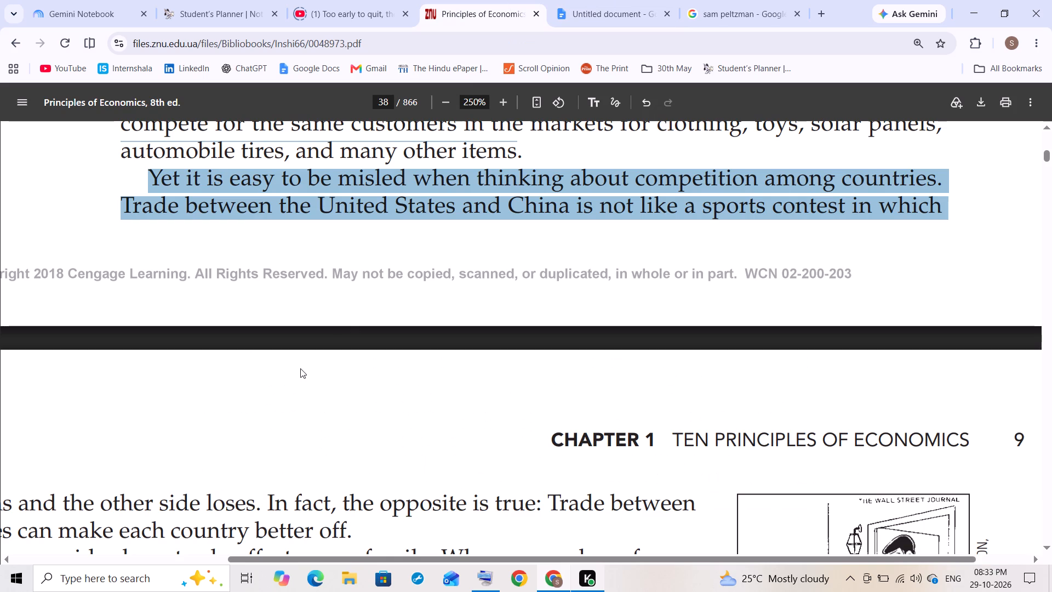
pyautogui.press('Left')
pyautogui.press('Left')
pyautogui.press('Left')
pyautogui.press('Left')
pyautogui.press('Left')
pyautogui.press('Left')
pyautogui.press('Left')
pyautogui.press('Left')
pyautogui.press('Left')
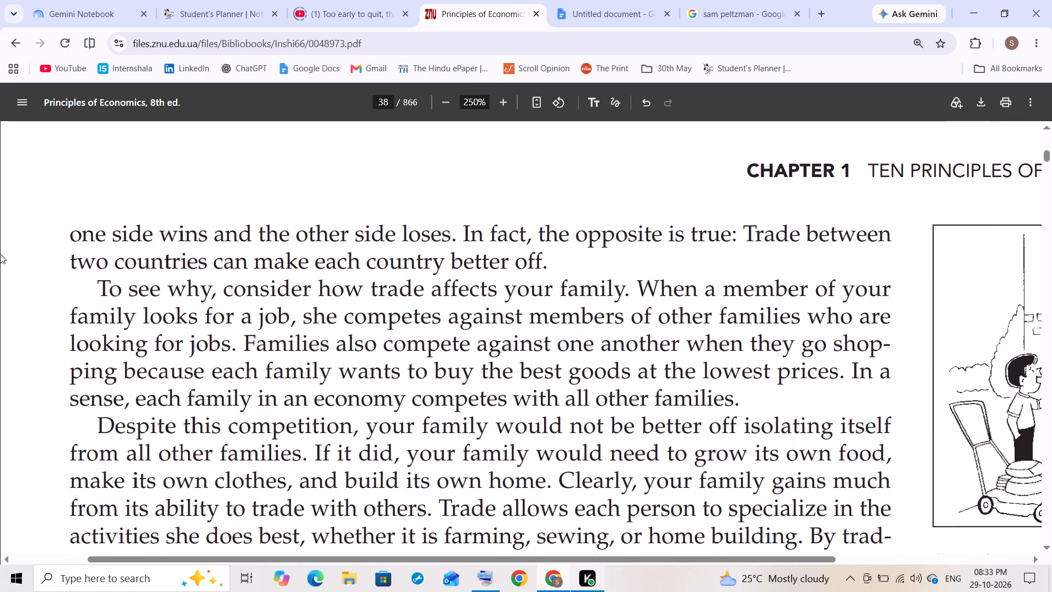
pyautogui.moveTo(70, 238); pyautogui.dragTo(609, 286)
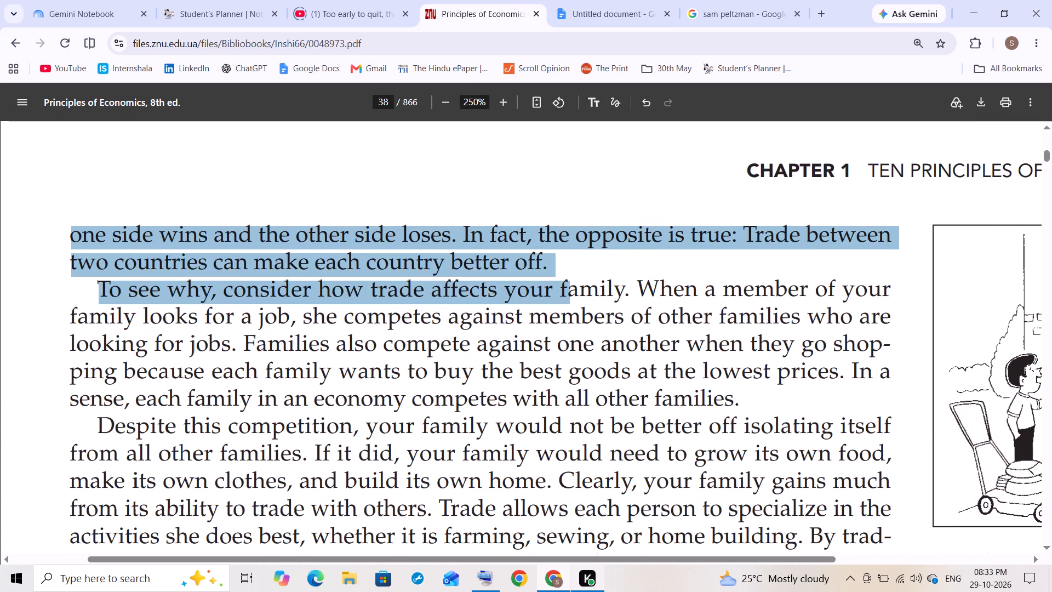
pyautogui.moveTo(609, 286); pyautogui.dragTo(563, 268)
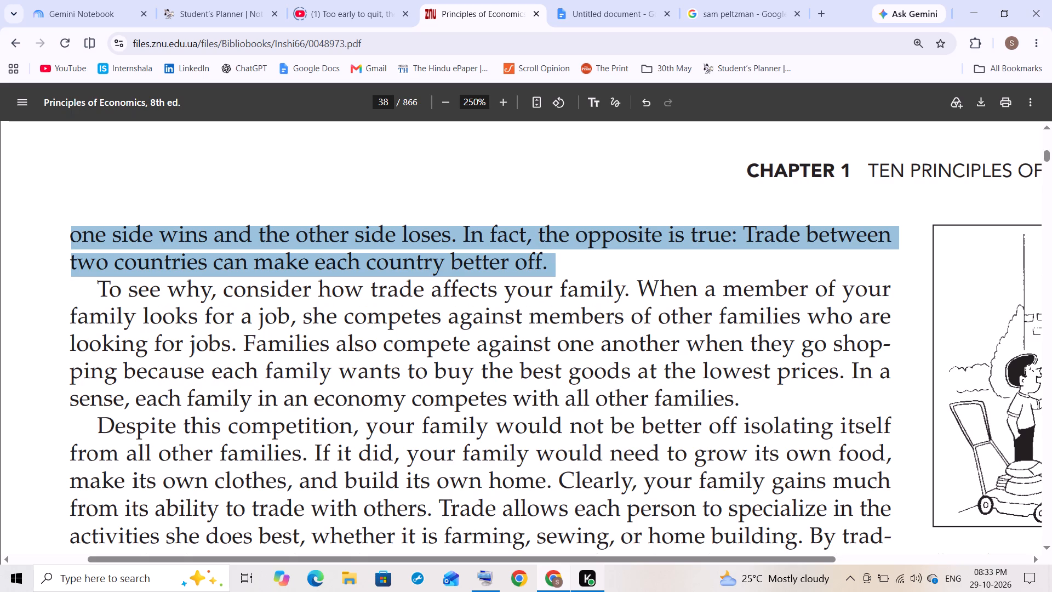
pyautogui.hotkey('ctrl', 'c')
pyautogui.click(644, 0)
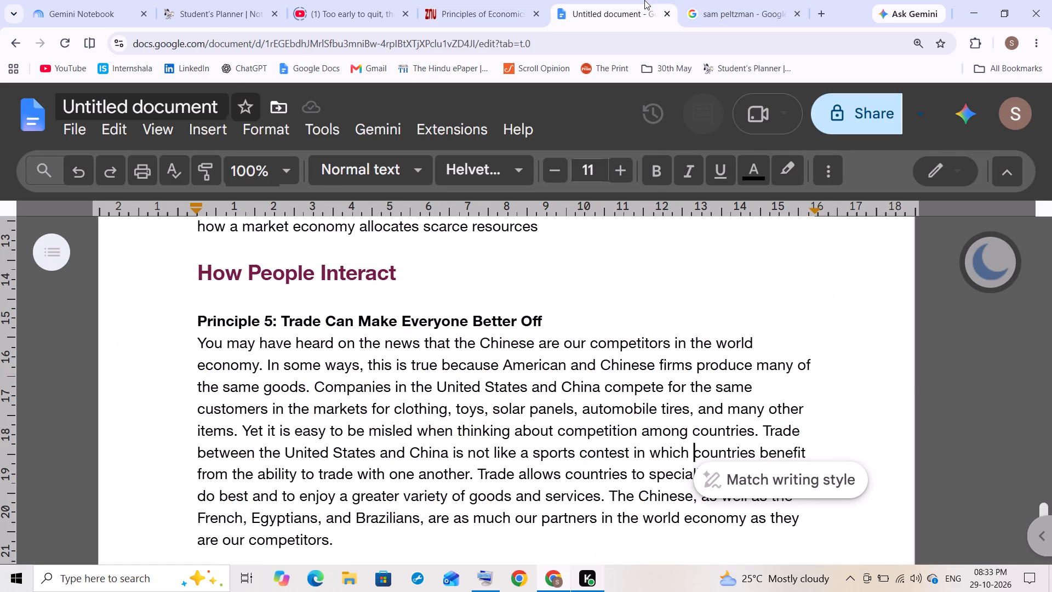
pyautogui.hotkey('ctrl', 'v')
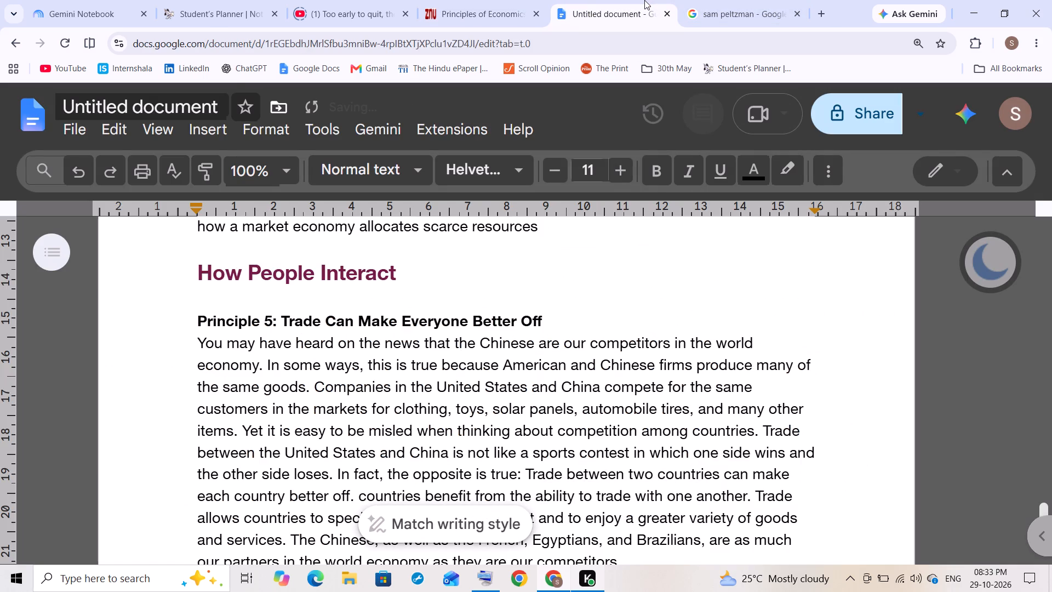
# Split off the text from "countries benefit" into a new paragraph with a blank line above it.
pyautogui.press('Return')
pyautogui.press('Return')
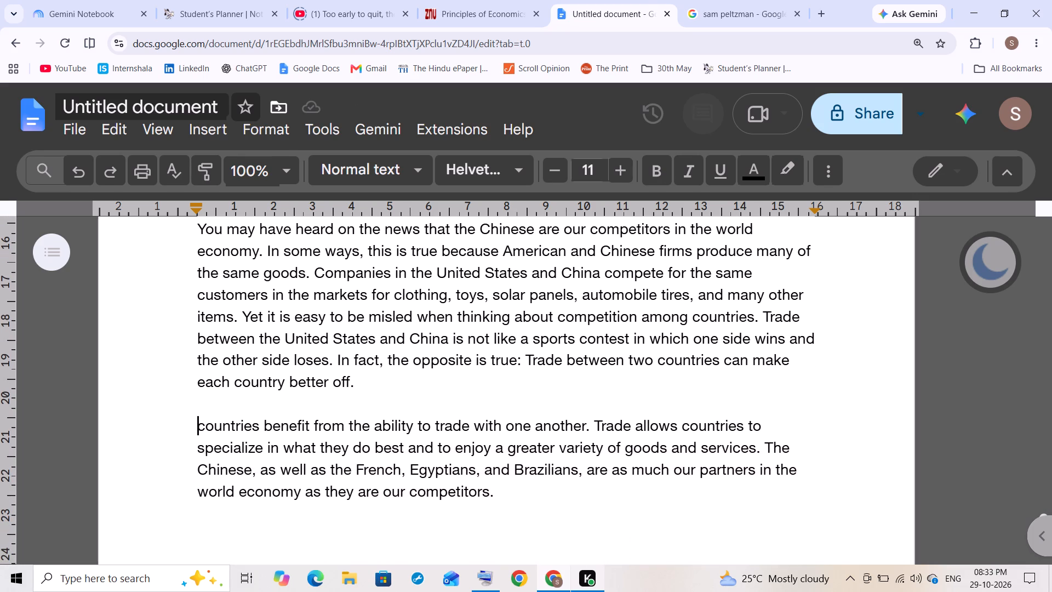
# Highlight the Principle 5 text from "this is true because American" through "many other items" in light pink.
pyautogui.moveTo(368, 253); pyautogui.dragTo(233, 321)
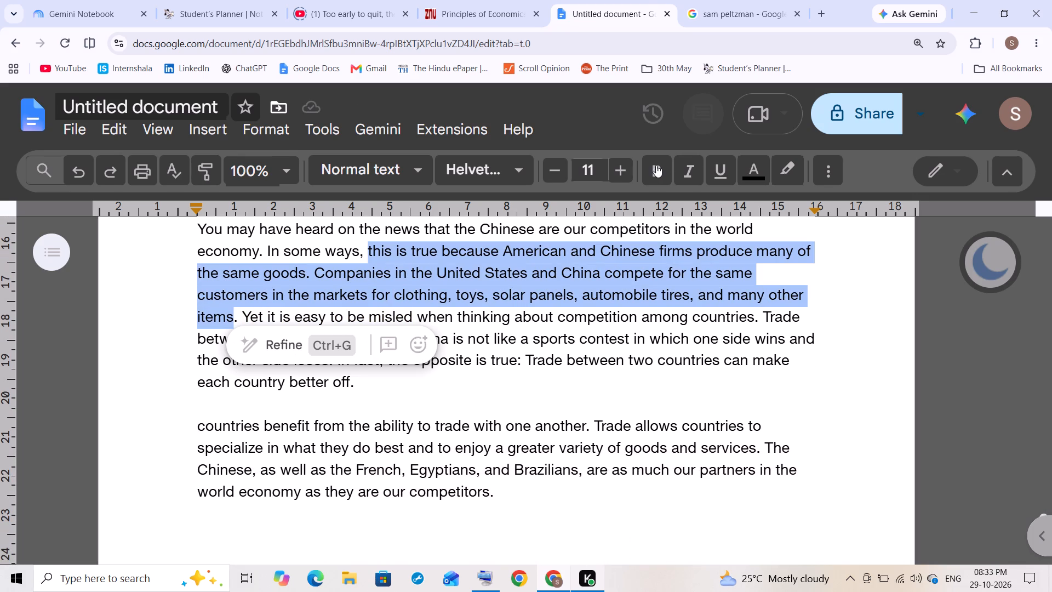
pyautogui.click(793, 175)
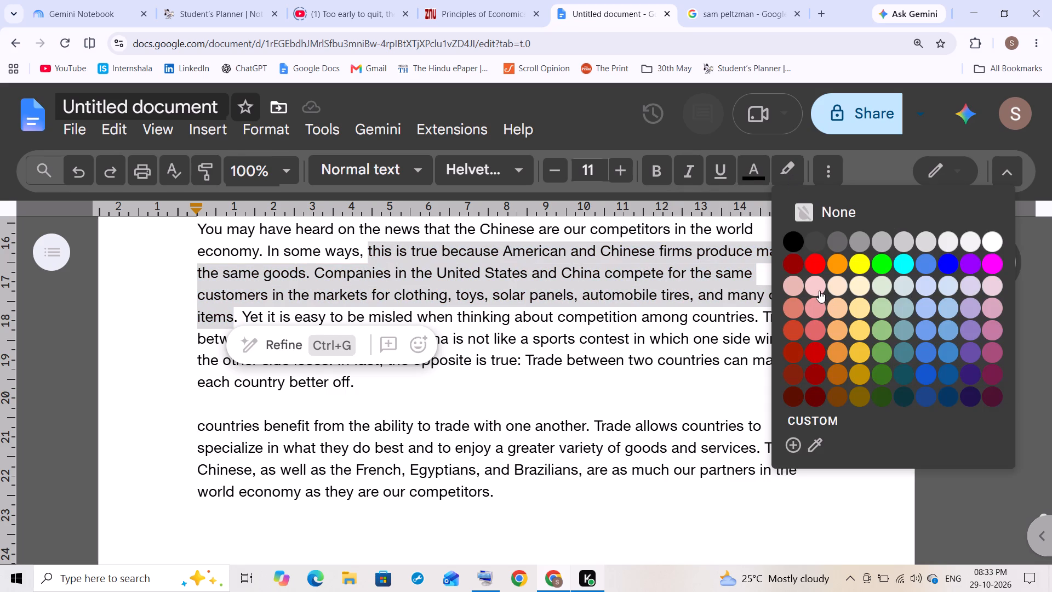
pyautogui.click(819, 291)
pyautogui.click(669, 344)
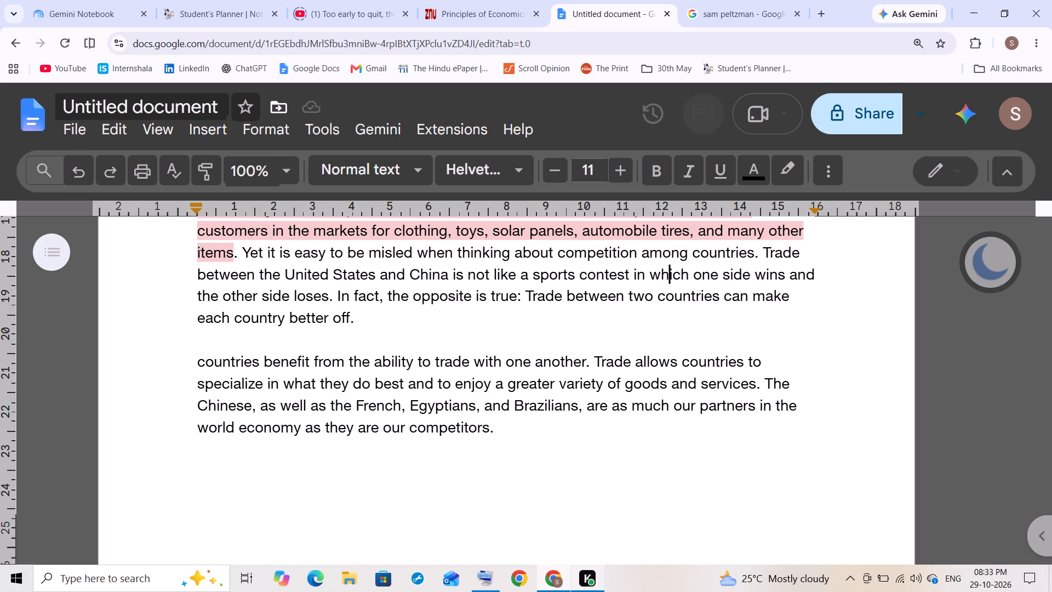
# Highlight "Trade between two countries can make each country better off." in light pink.
pyautogui.moveTo(526, 298); pyautogui.dragTo(534, 327)
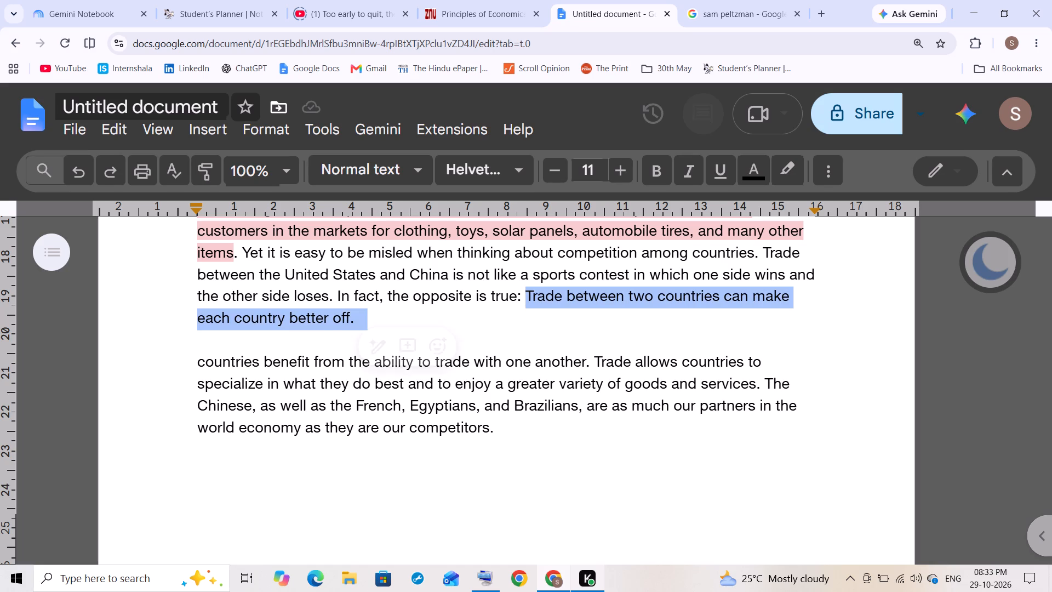
pyautogui.click(779, 177)
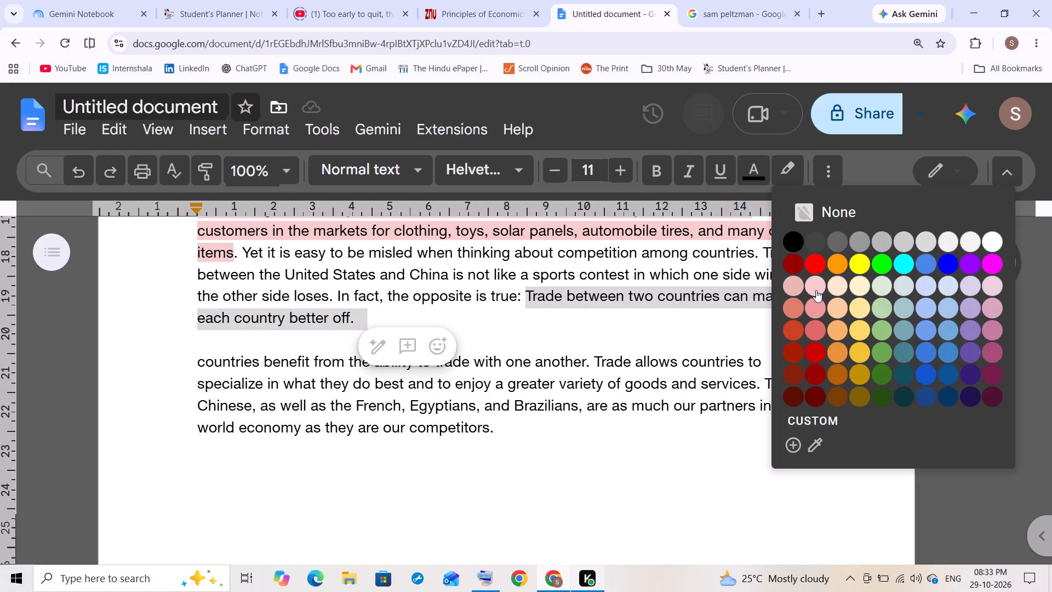
pyautogui.click(816, 289)
pyautogui.click(527, 357)
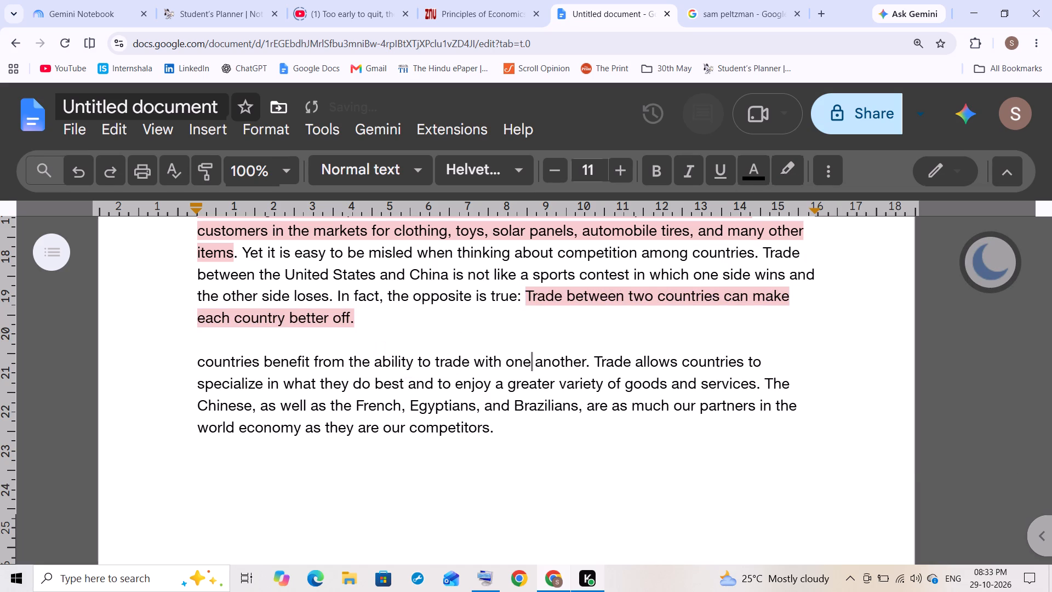
# Copy the textbook paragraph from "To see why" through "with all other families." into the Google Docs notes after "each country better off.".
pyautogui.click(420, 309)
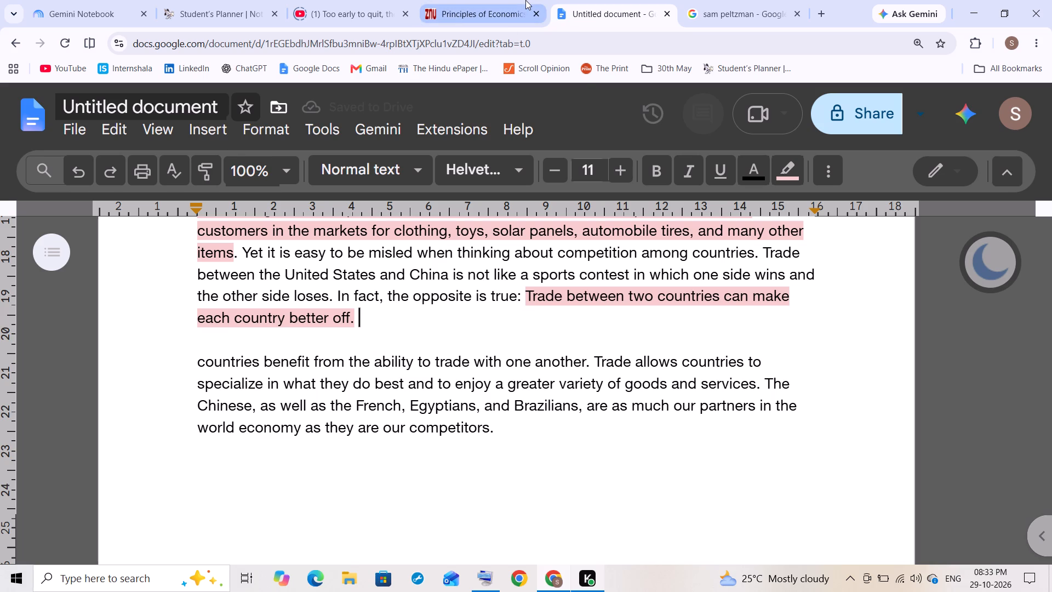
pyautogui.click(525, 0)
pyautogui.click(551, 241)
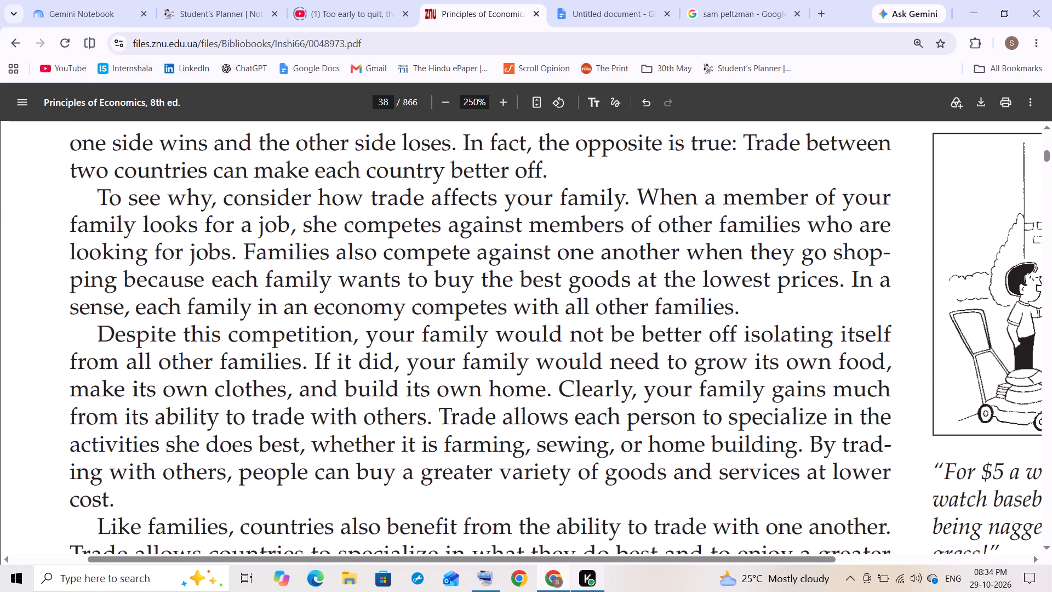
pyautogui.moveTo(94, 201); pyautogui.dragTo(193, 194)
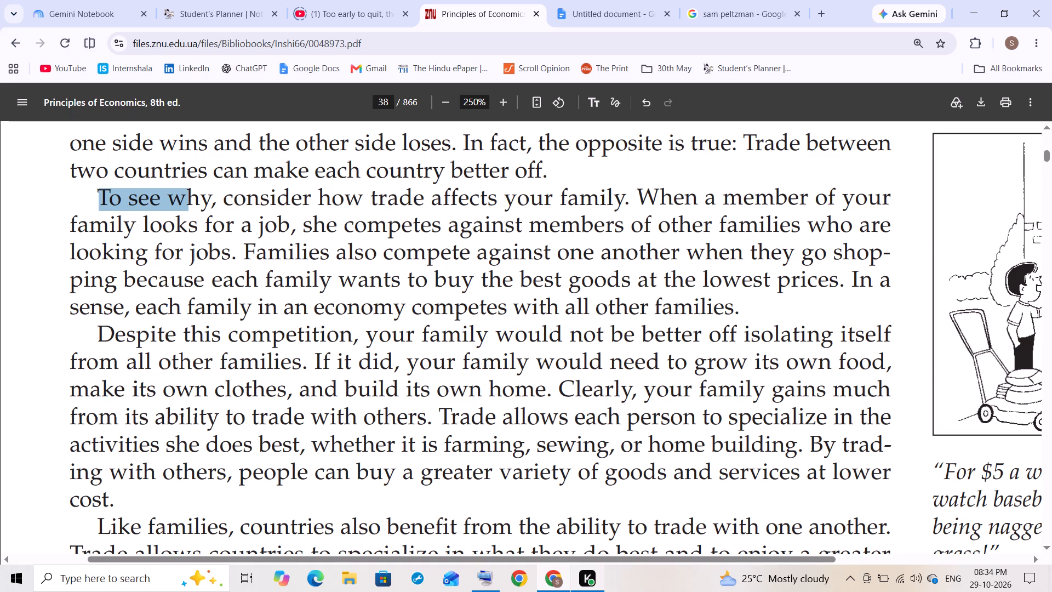
pyautogui.moveTo(193, 194); pyautogui.dragTo(270, 240)
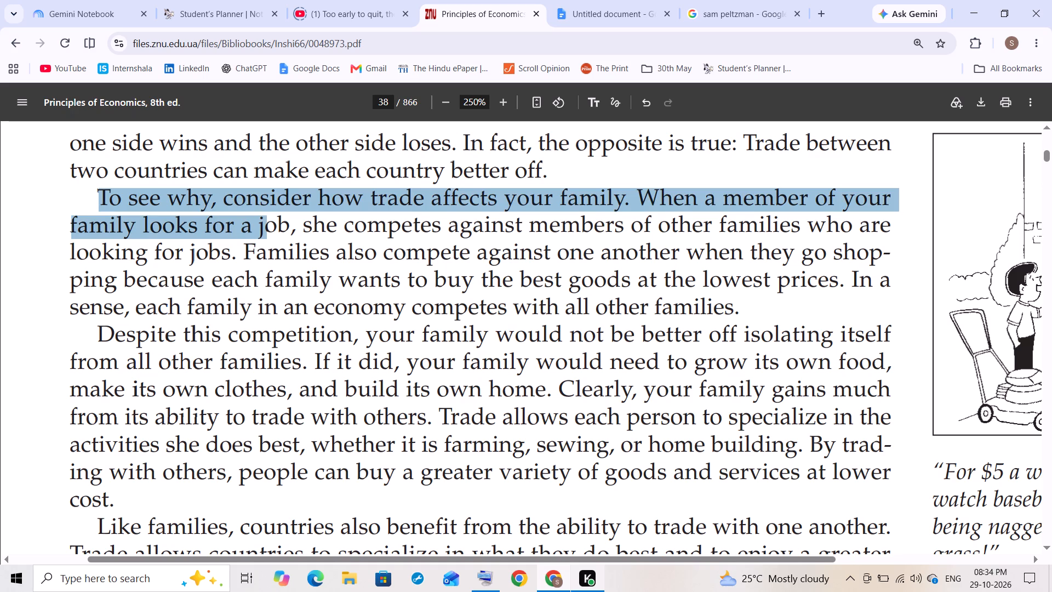
pyautogui.moveTo(270, 240); pyautogui.dragTo(479, 298)
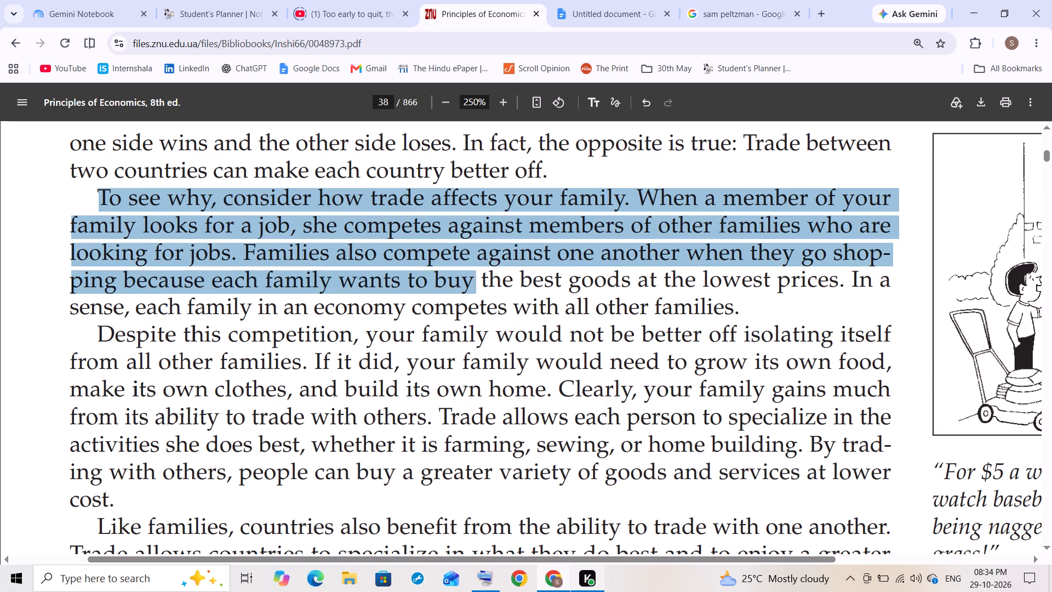
pyautogui.moveTo(479, 298); pyautogui.dragTo(746, 318)
pyautogui.hotkey('ctrl', 'c')
pyautogui.click(636, 0)
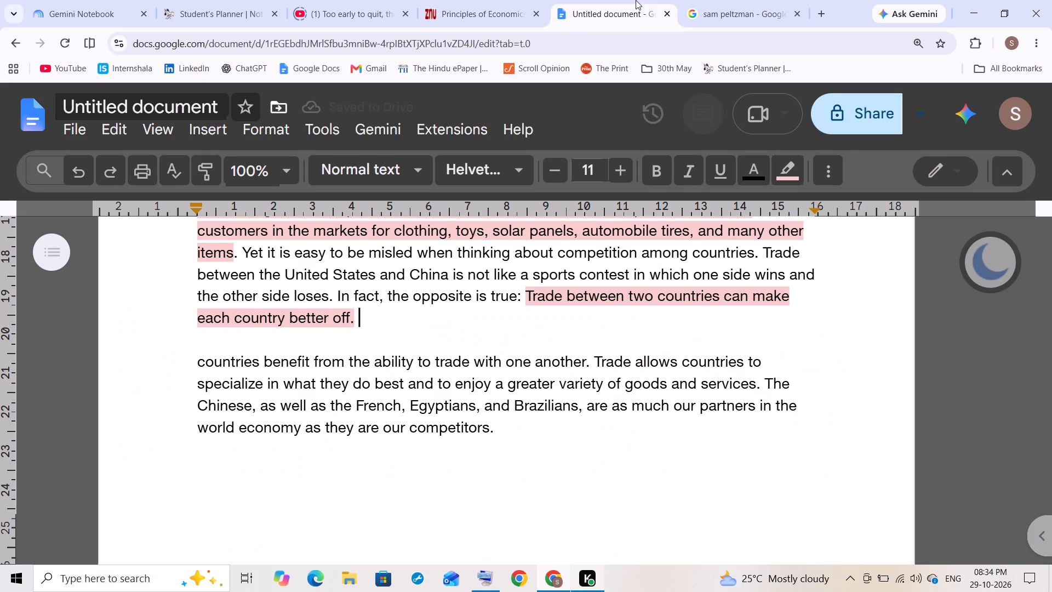
pyautogui.hotkey('ctrl', 'v')
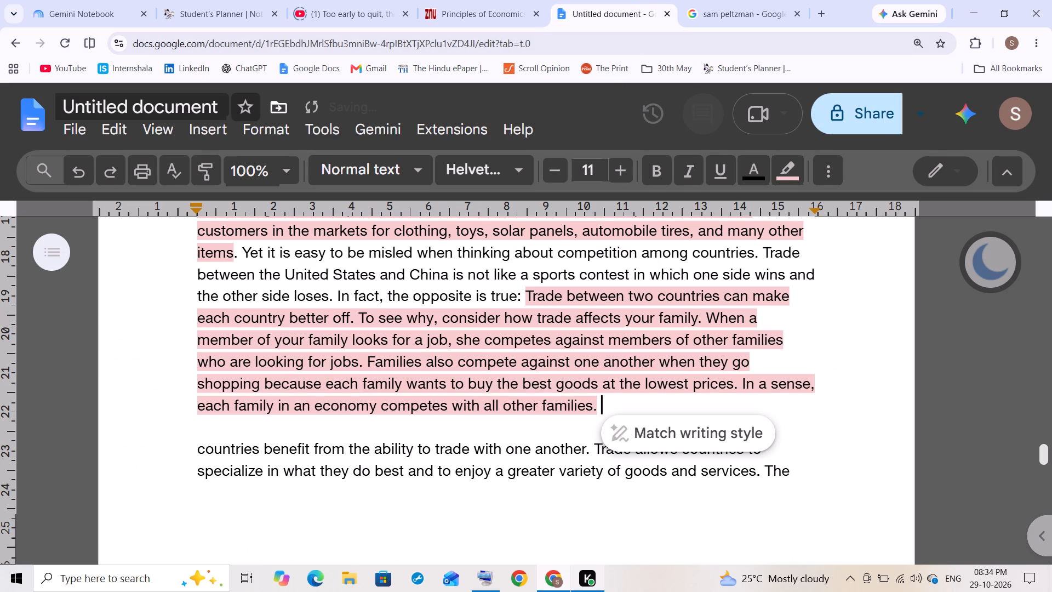
# Remove the highlight colour from the pasted passage, "To see why" through "with all other families.".
pyautogui.click(358, 320)
pyautogui.moveTo(357, 320); pyautogui.dragTo(614, 404)
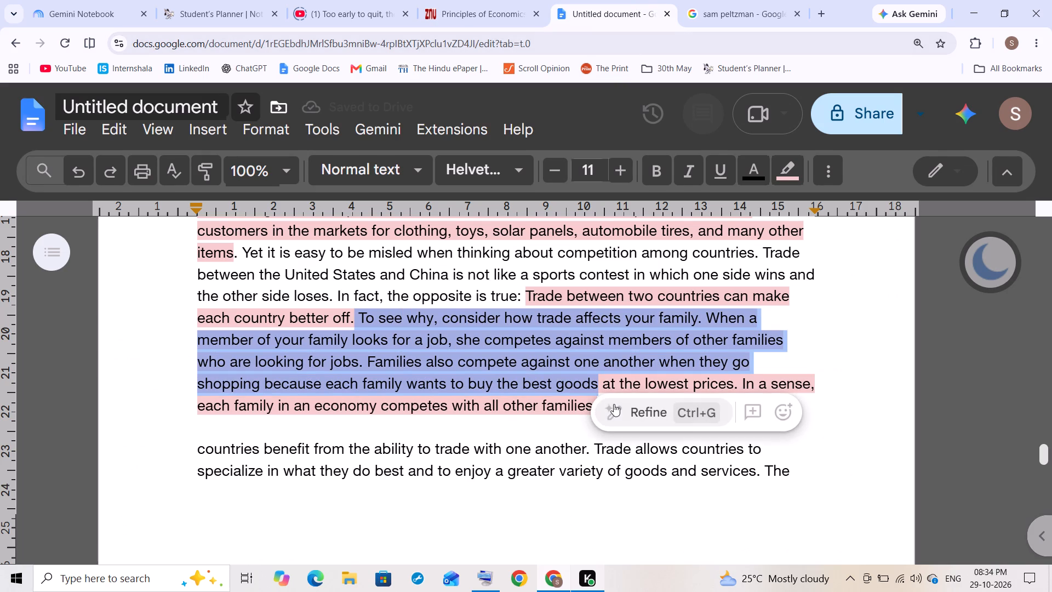
pyautogui.moveTo(614, 404); pyautogui.dragTo(587, 422)
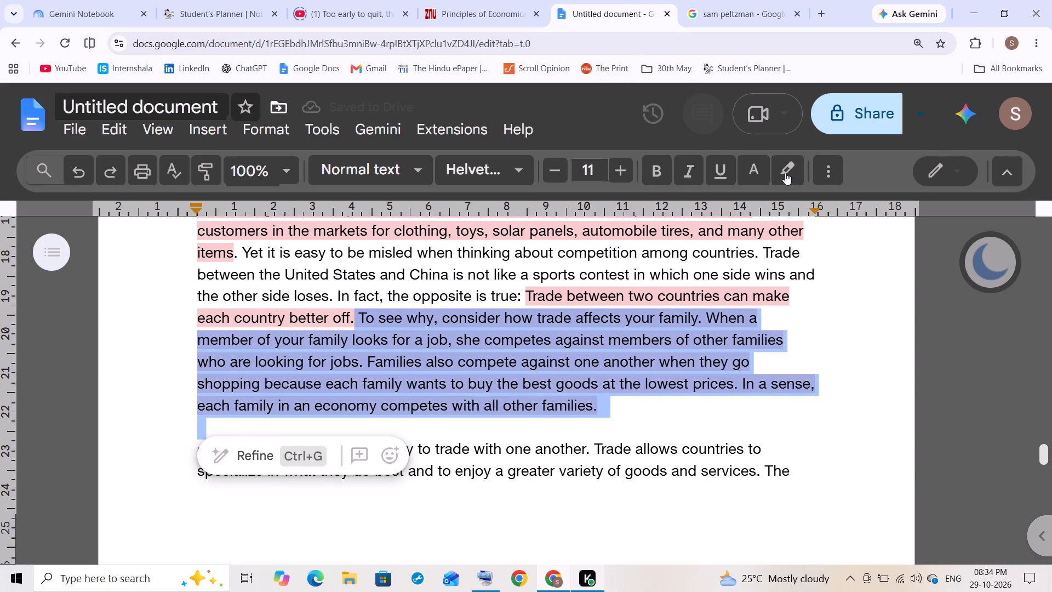
pyautogui.click(785, 173)
pyautogui.click(805, 201)
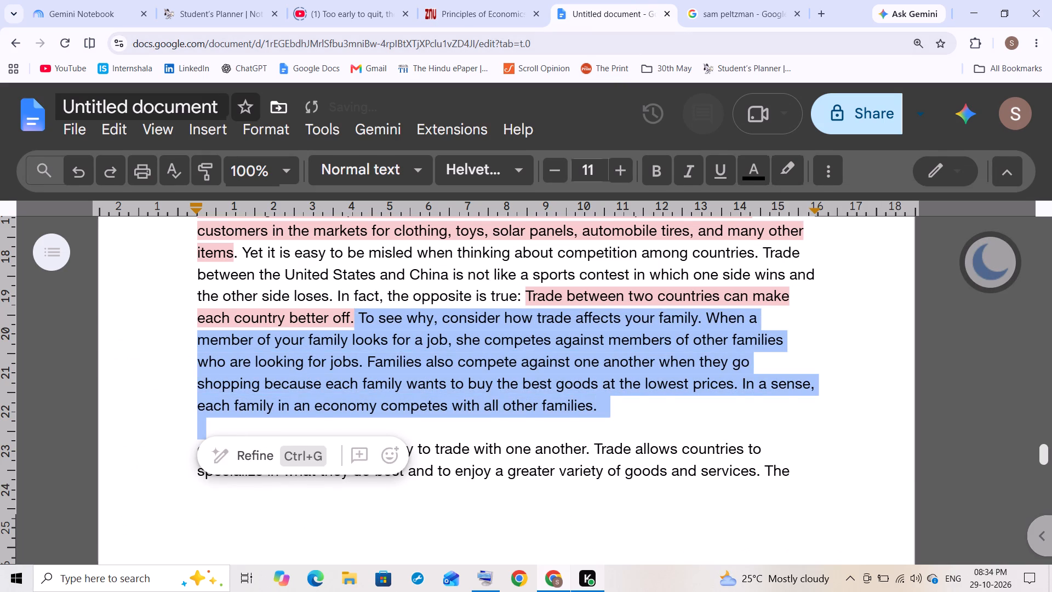
# Close the YouTube and Gemini Notebook browser tabs, keeping the Principles of Economics textbook open.
pyautogui.click(681, 412)
pyautogui.click(391, 0)
pyautogui.click(443, 0)
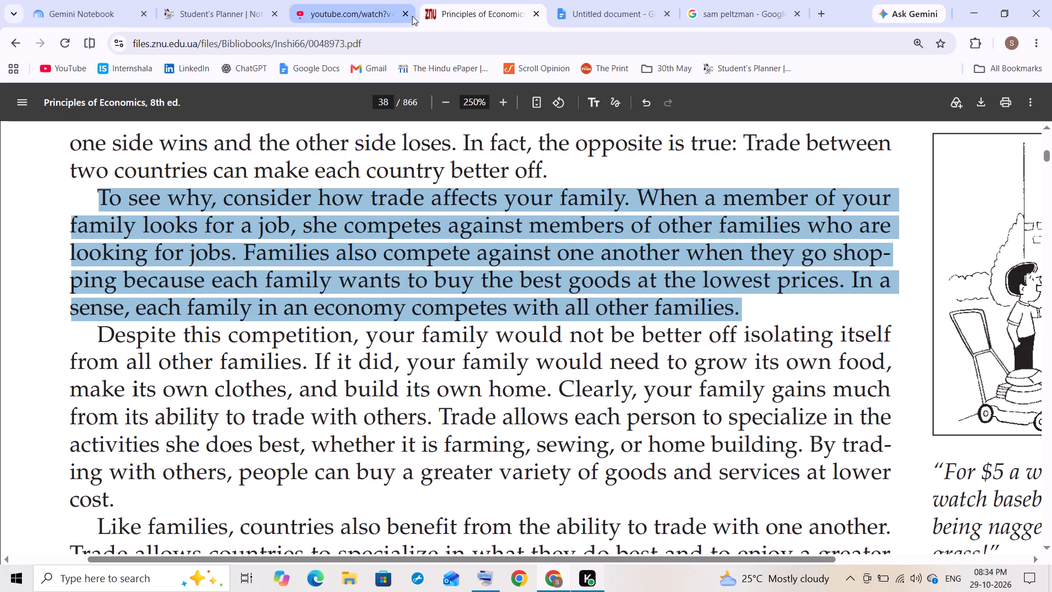
pyautogui.click(405, 14)
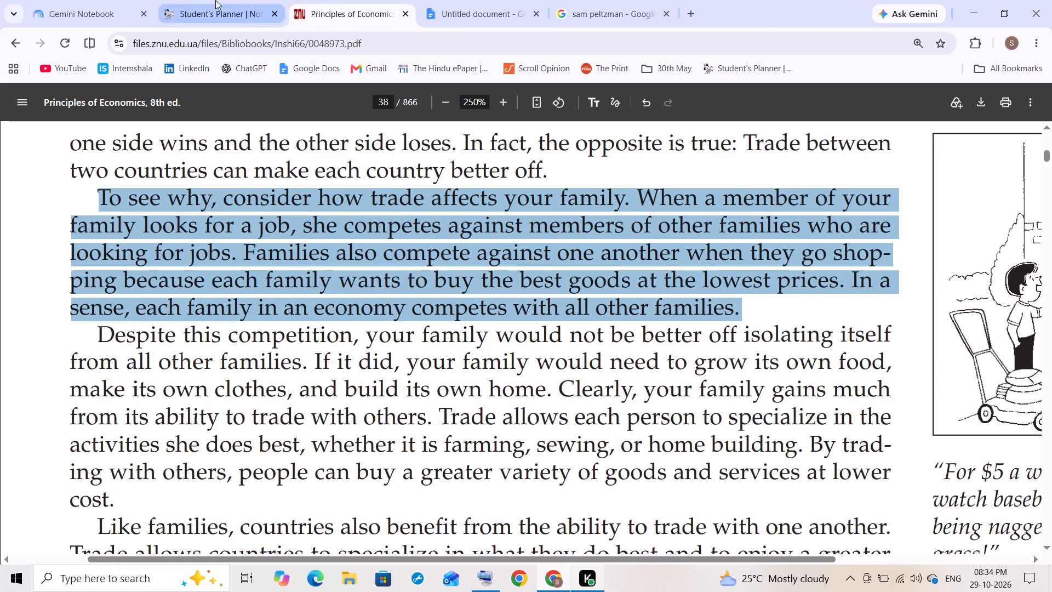
pyautogui.click(147, 18)
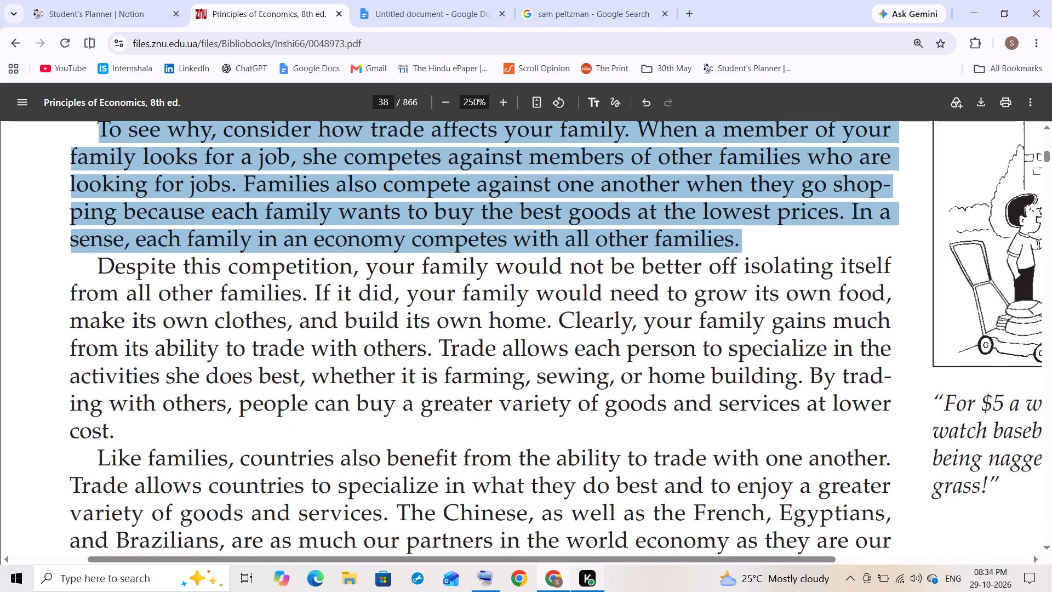
# Copy the textbook paragraph from "Despite this competition" through "at lower cost" into the Google Docs notes after "with all other families.".
pyautogui.moveTo(101, 267); pyautogui.dragTo(432, 361)
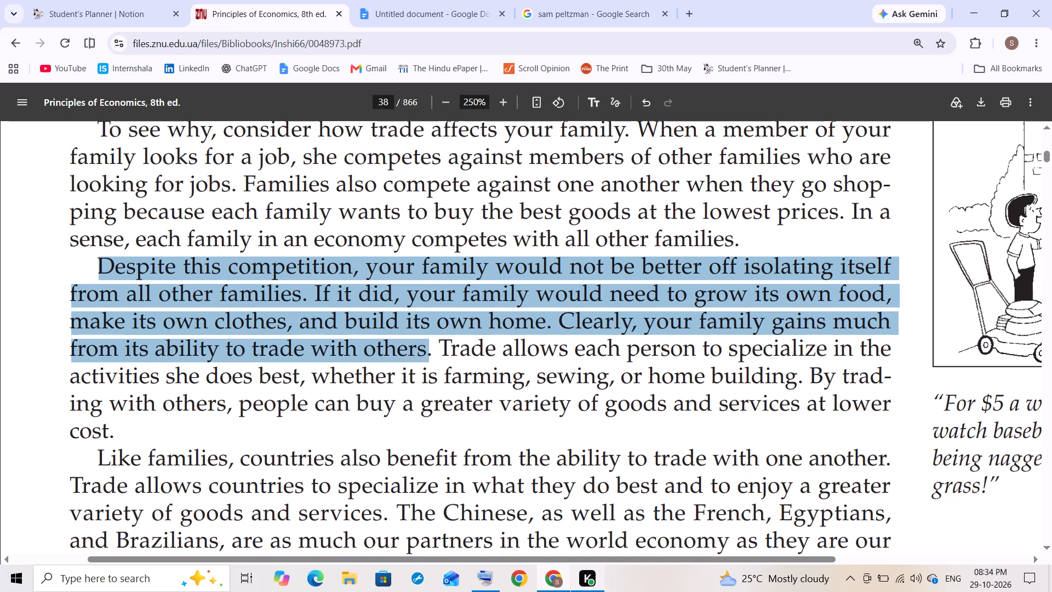
pyautogui.moveTo(432, 361); pyautogui.dragTo(405, 431)
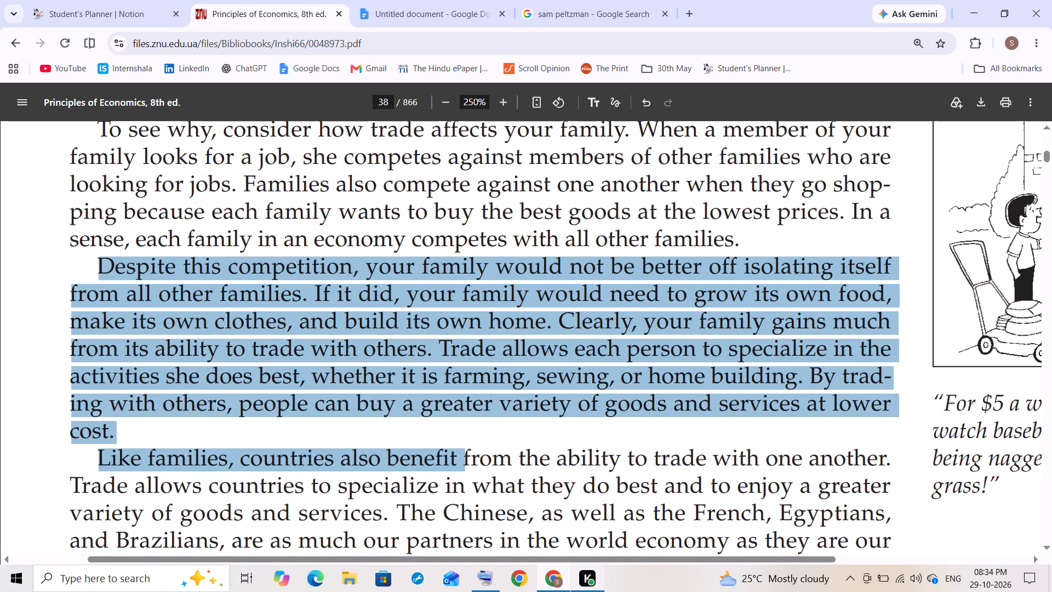
pyautogui.moveTo(405, 431); pyautogui.dragTo(112, 437)
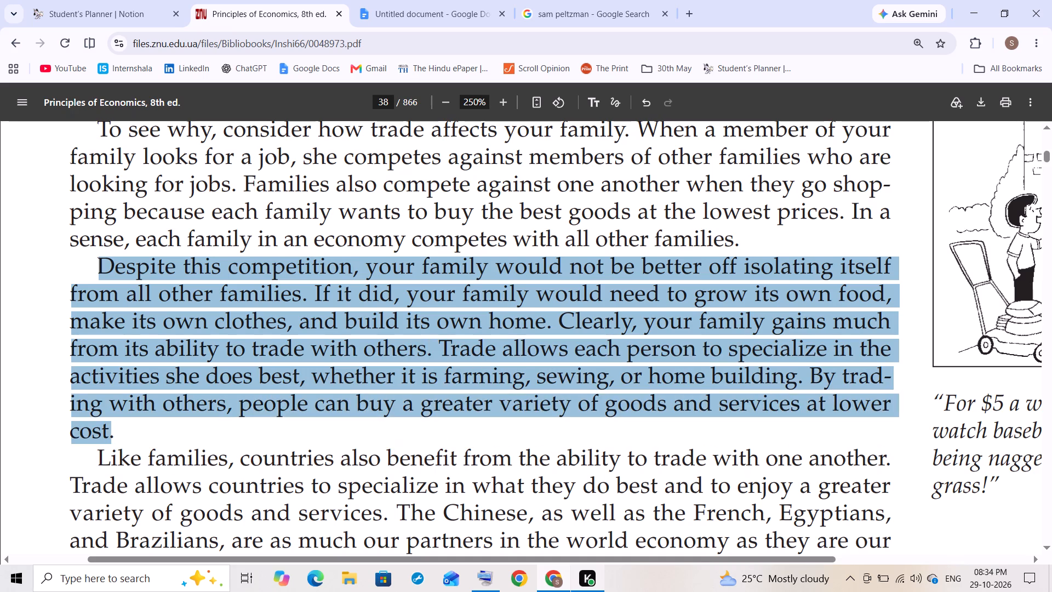
pyautogui.hotkey('ctrl', 'c')
pyautogui.click(369, 0)
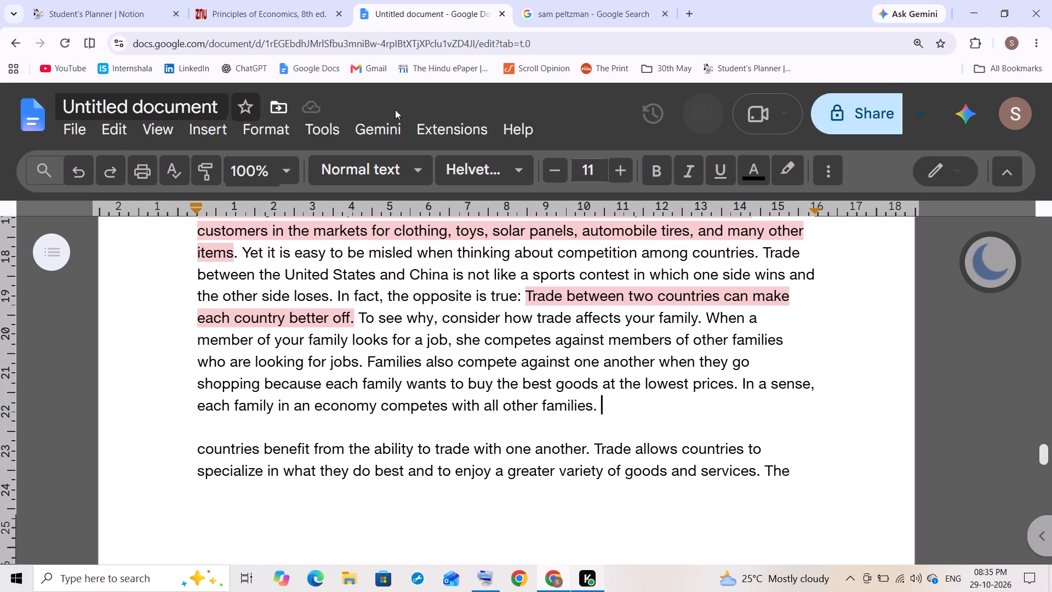
pyautogui.hotkey('ctrl', 'v')
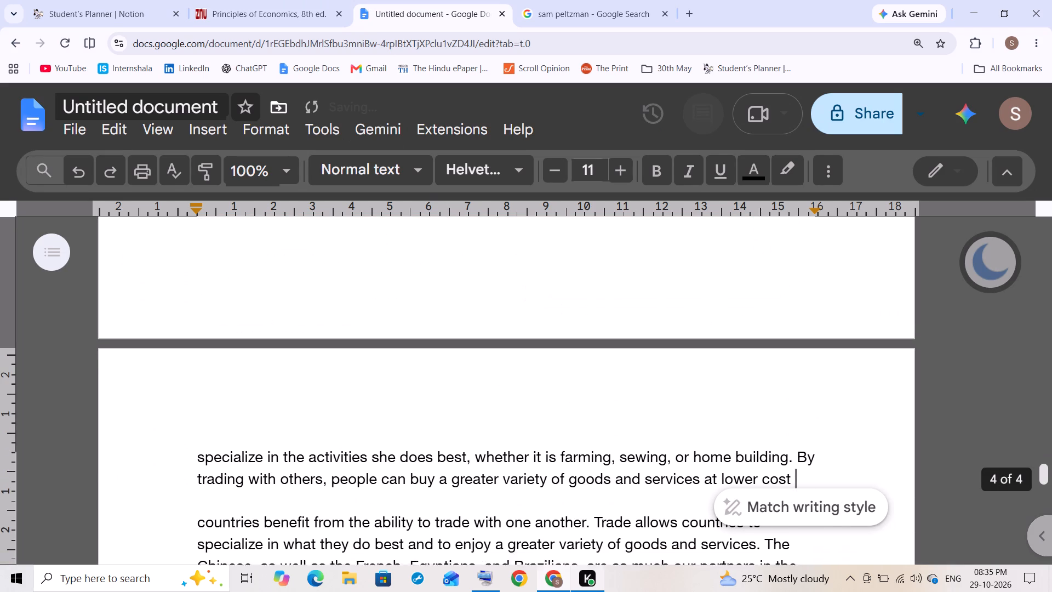
# Remove the blank line before "countries benefit from the ability to trade" and capitalize its first word as "Countries".
pyautogui.click(196, 422)
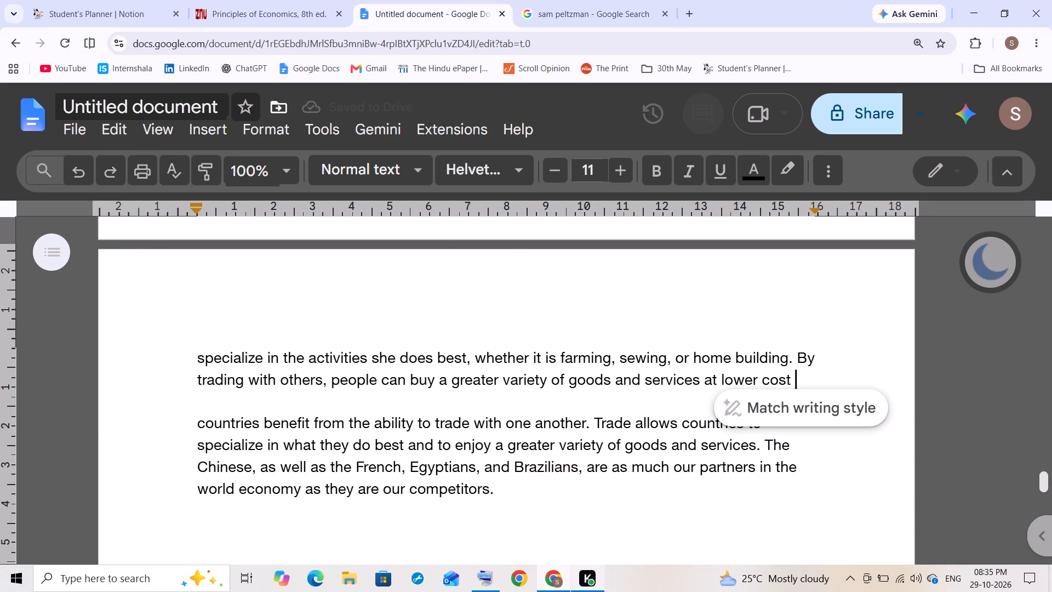
pyautogui.press('BackSpace')
pyautogui.press('Right')
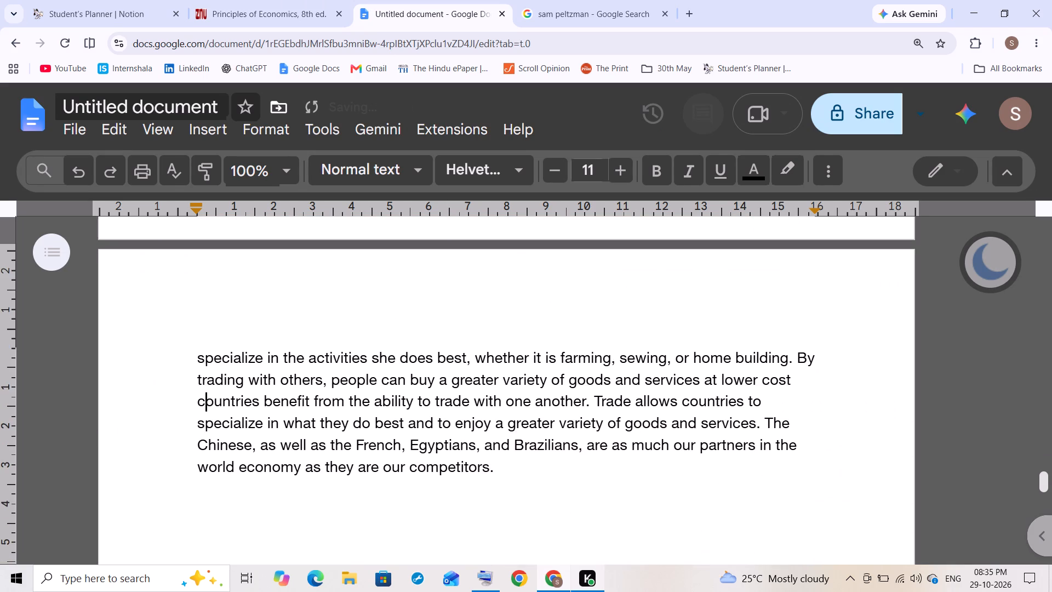
pyautogui.press('BackSpace')
pyautogui.press('c')
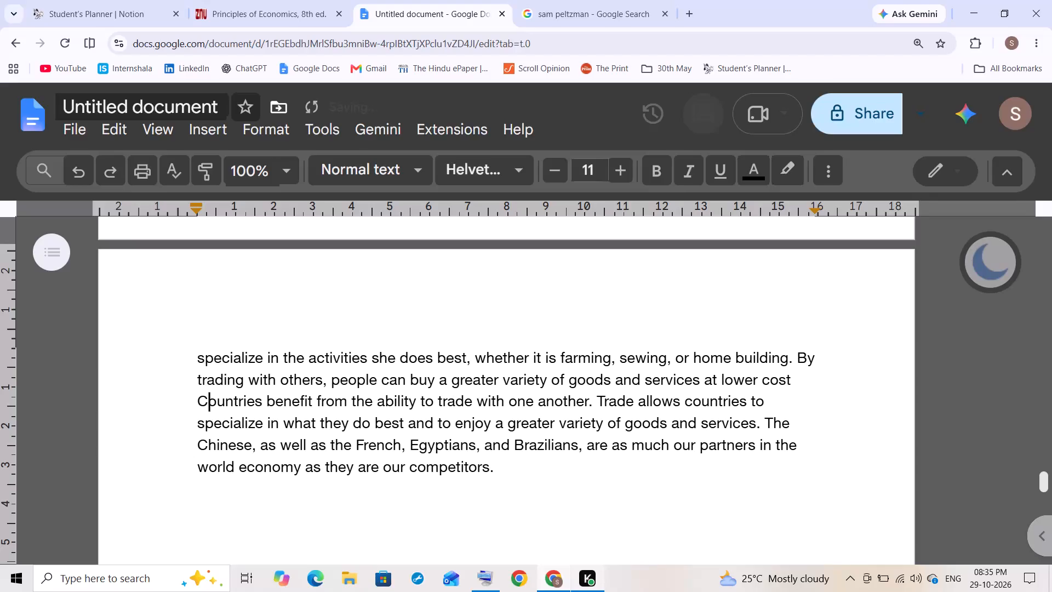
# Highlight the text from "Countries benefit from the ability" through "as they are our competitors." in light red 3.
pyautogui.moveTo(192, 401); pyautogui.dragTo(369, 430)
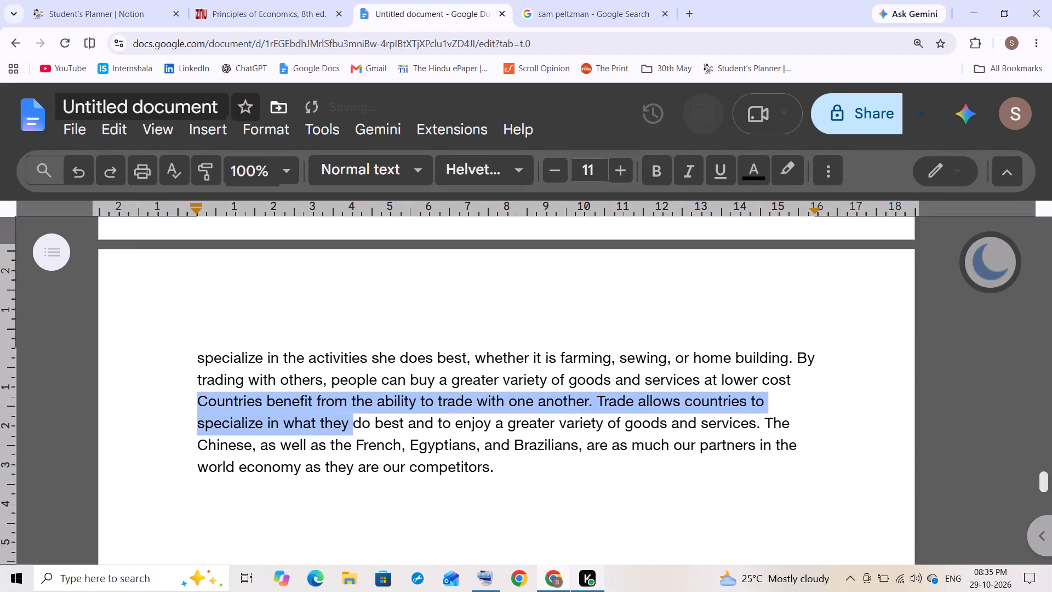
pyautogui.moveTo(369, 430); pyautogui.dragTo(683, 430)
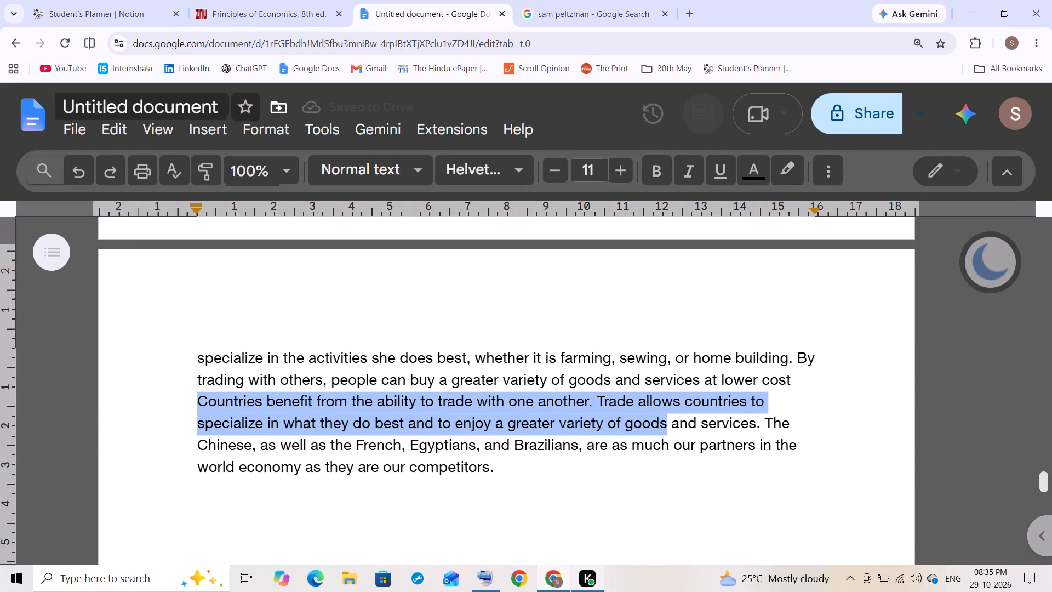
pyautogui.moveTo(683, 430); pyautogui.dragTo(659, 476)
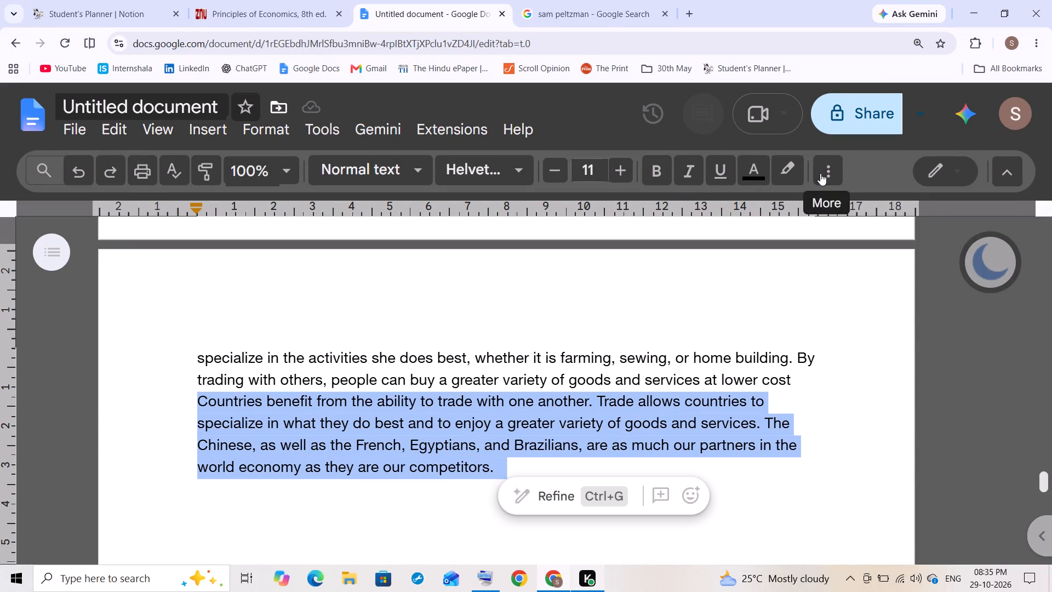
pyautogui.click(794, 175)
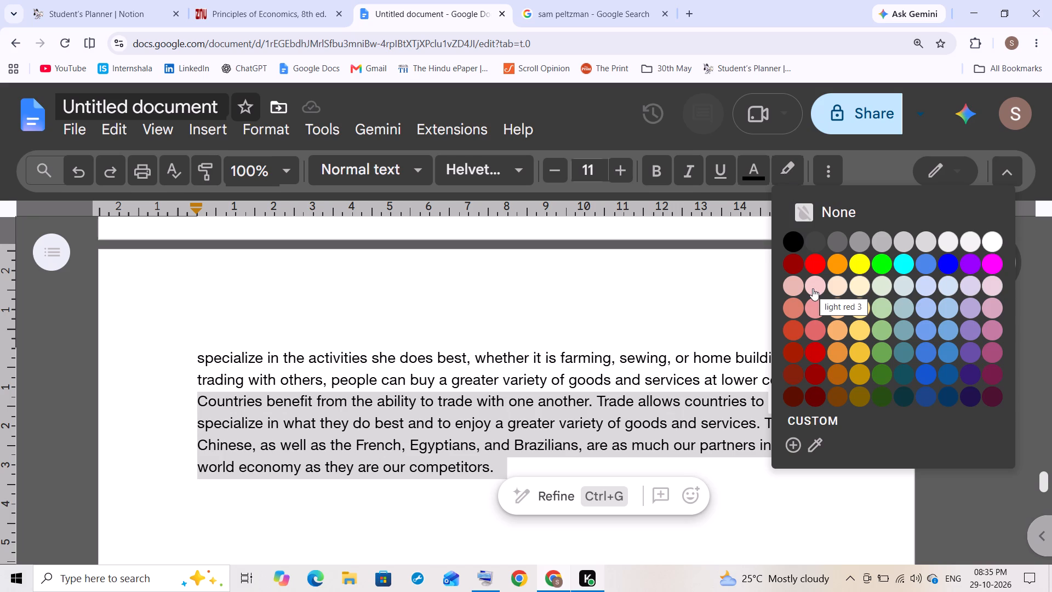
pyautogui.click(816, 290)
pyautogui.click(702, 400)
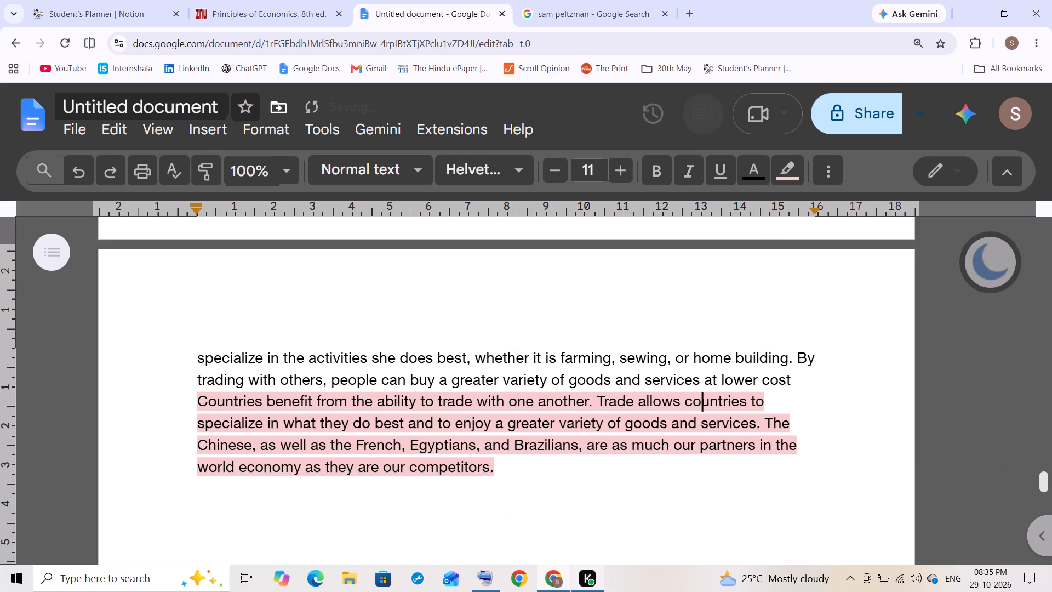
# Copy the textbook heading "Principle 6: Markets Are Usually a Good Way to Organize Economic Activity" into the notes, one blank line below "competitors.".
pyautogui.click(476, 505)
pyautogui.click(521, 470)
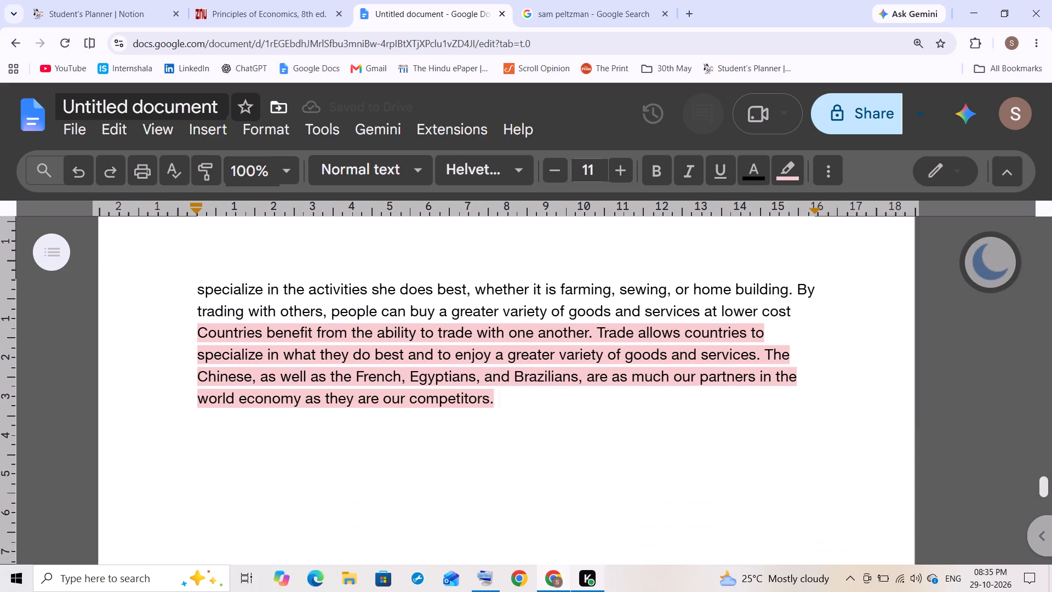
pyautogui.press('Return')
pyautogui.press('Return')
pyautogui.click(290, 0)
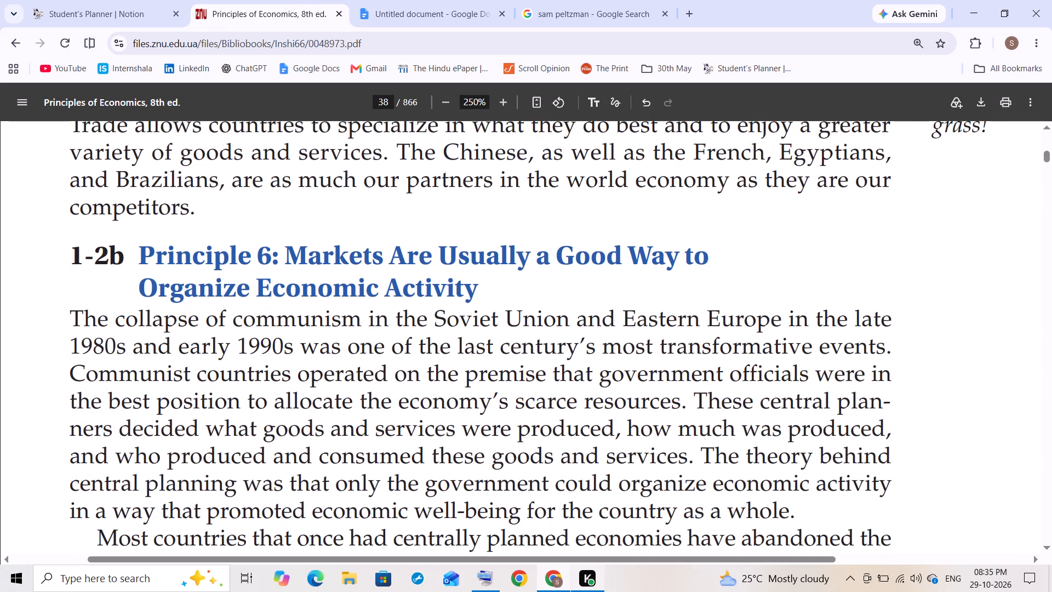
pyautogui.moveTo(136, 247); pyautogui.dragTo(477, 283)
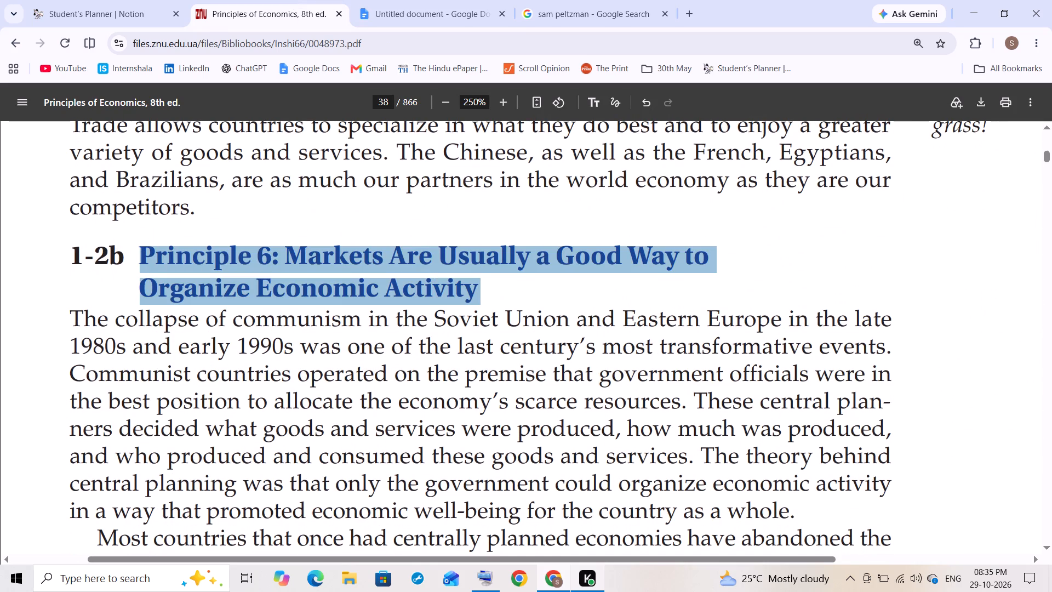
pyautogui.hotkey('ctrl', 'c')
pyautogui.click(390, 0)
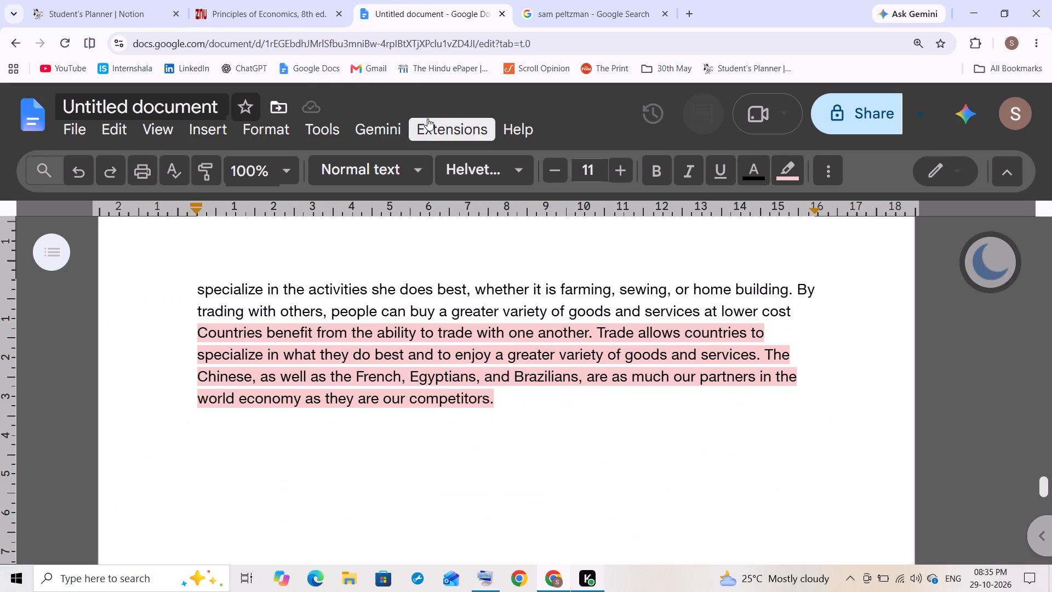
pyautogui.hotkey('ctrl', 'v')
# Remove the highlight colour from the pasted Principle 6 heading and make the heading bold.
pyautogui.click(783, 185)
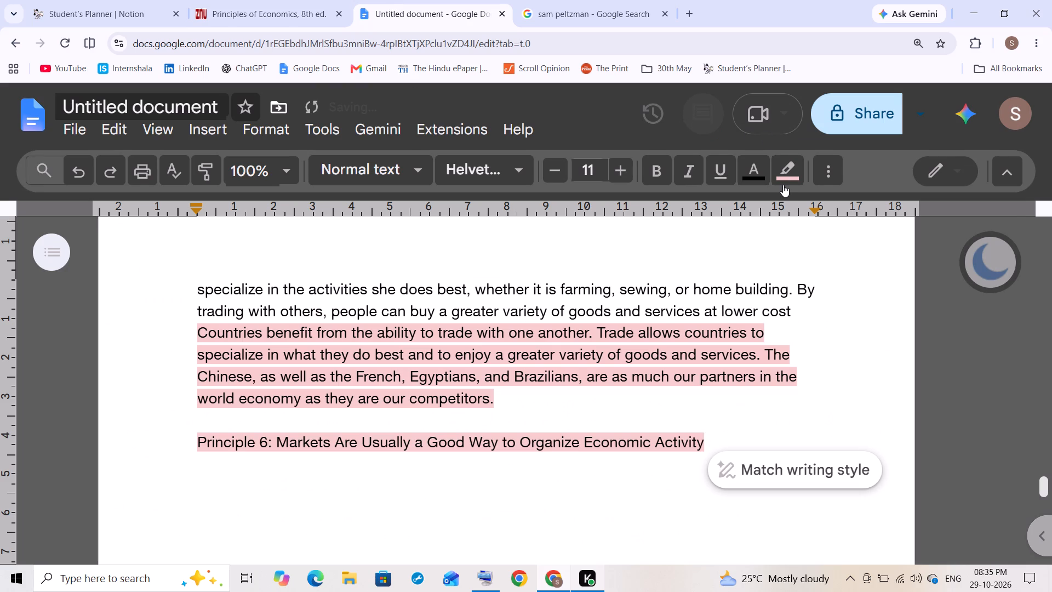
pyautogui.click(796, 215)
pyautogui.click(670, 164)
pyautogui.moveTo(719, 452); pyautogui.dragTo(268, 426)
pyautogui.tripleClick(218, 439)
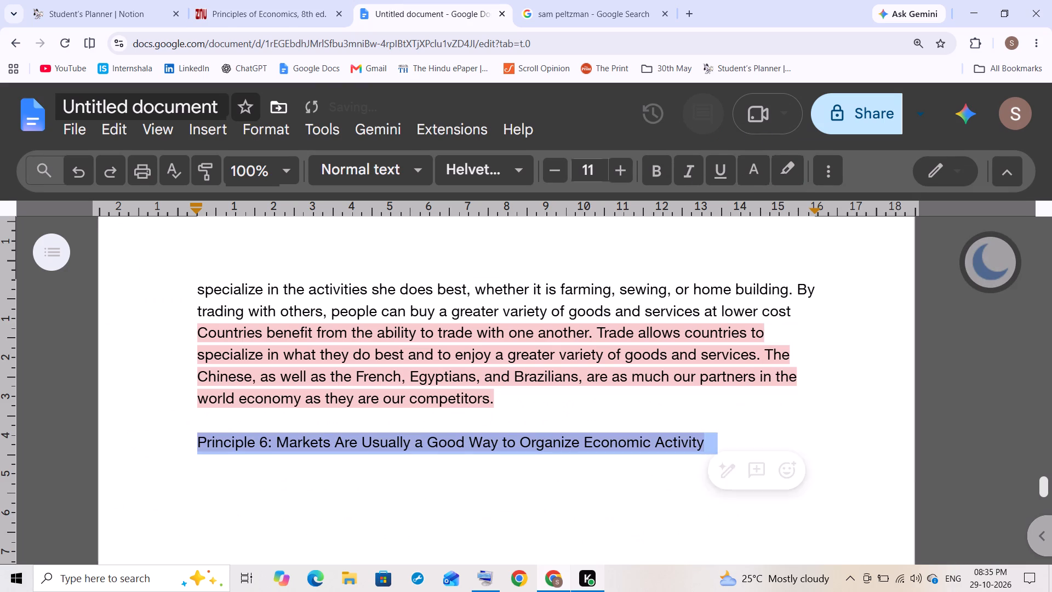
pyautogui.click(788, 172)
pyautogui.click(802, 206)
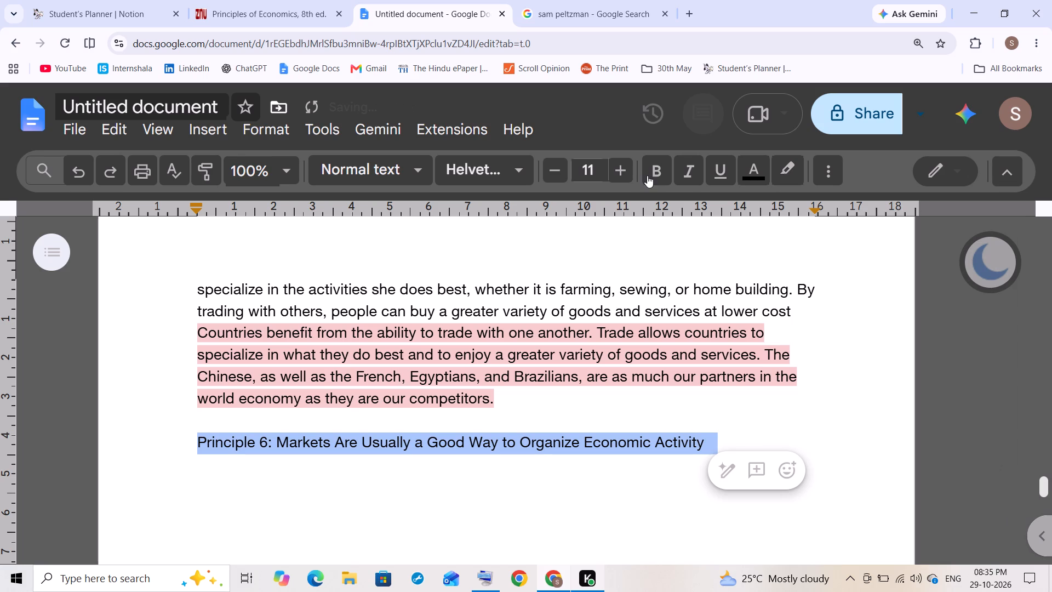
pyautogui.click(647, 175)
pyautogui.click(648, 314)
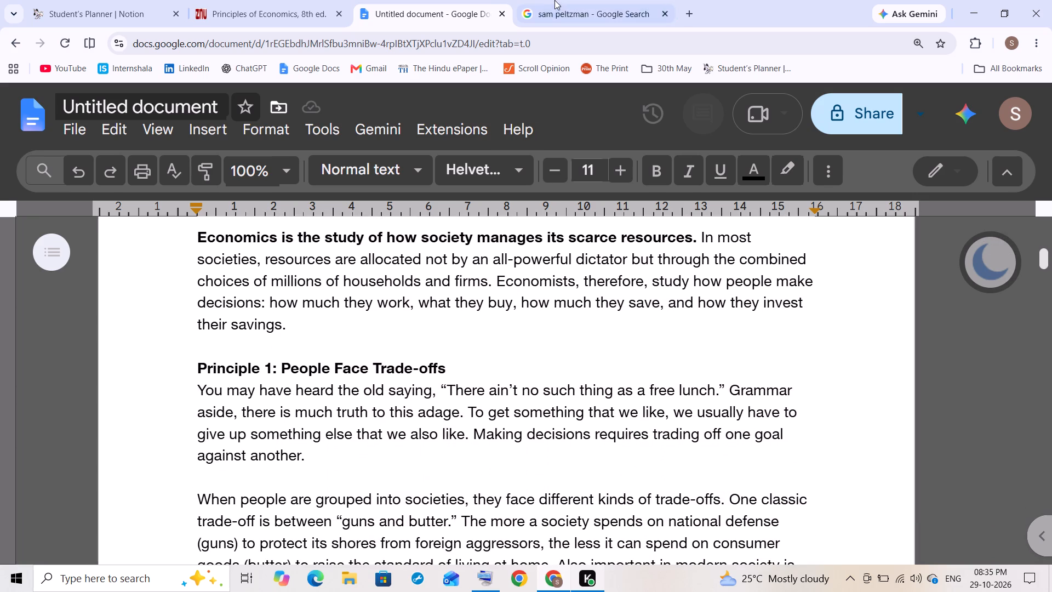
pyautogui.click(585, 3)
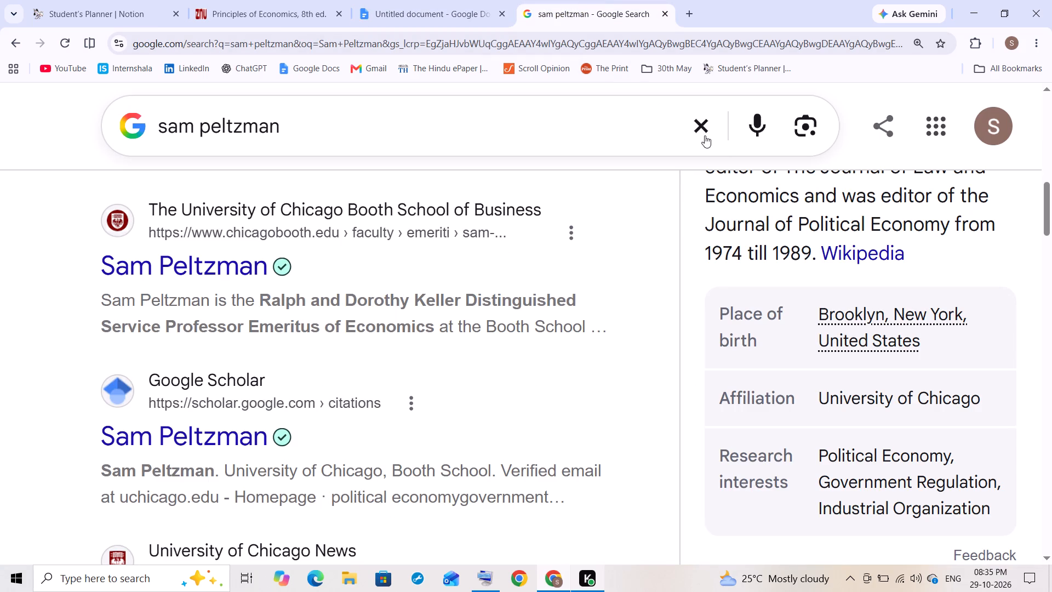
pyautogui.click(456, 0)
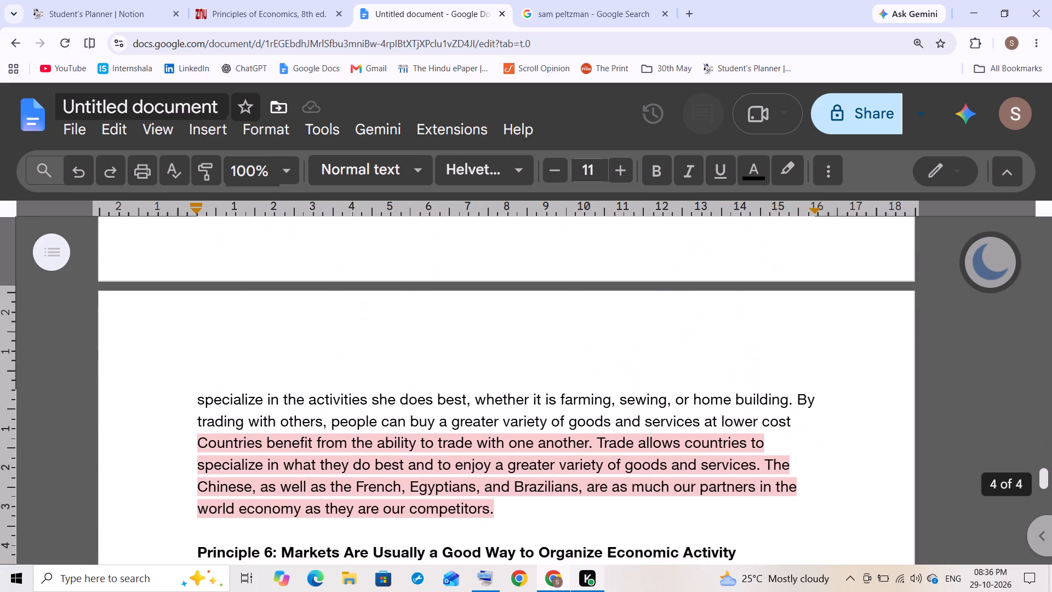
# Start a new line directly beneath the Principle 6 heading in the notes.
pyautogui.click(219, 306)
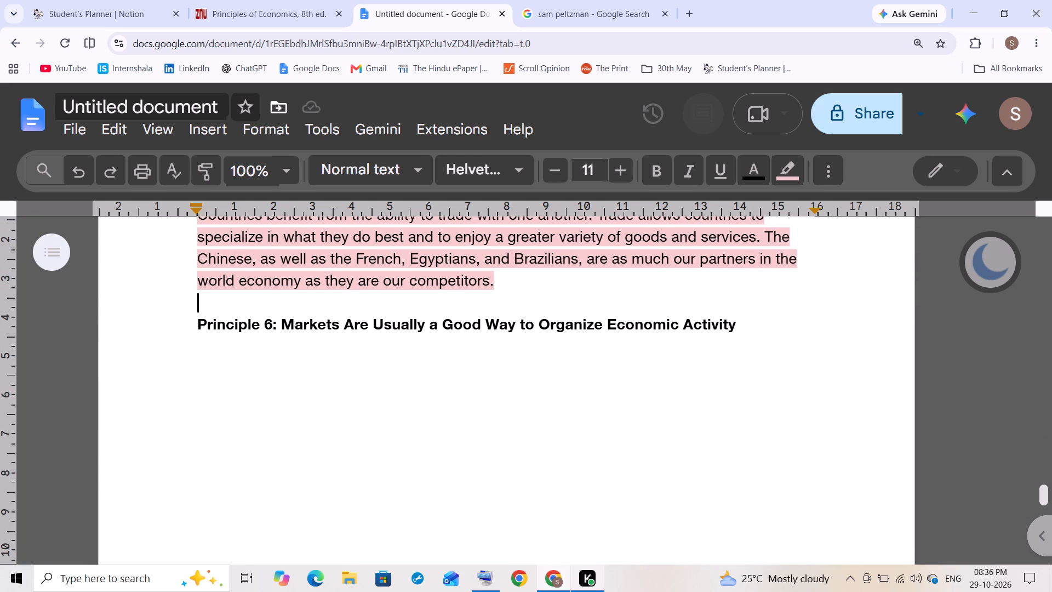
pyautogui.click(214, 348)
pyautogui.click(737, 332)
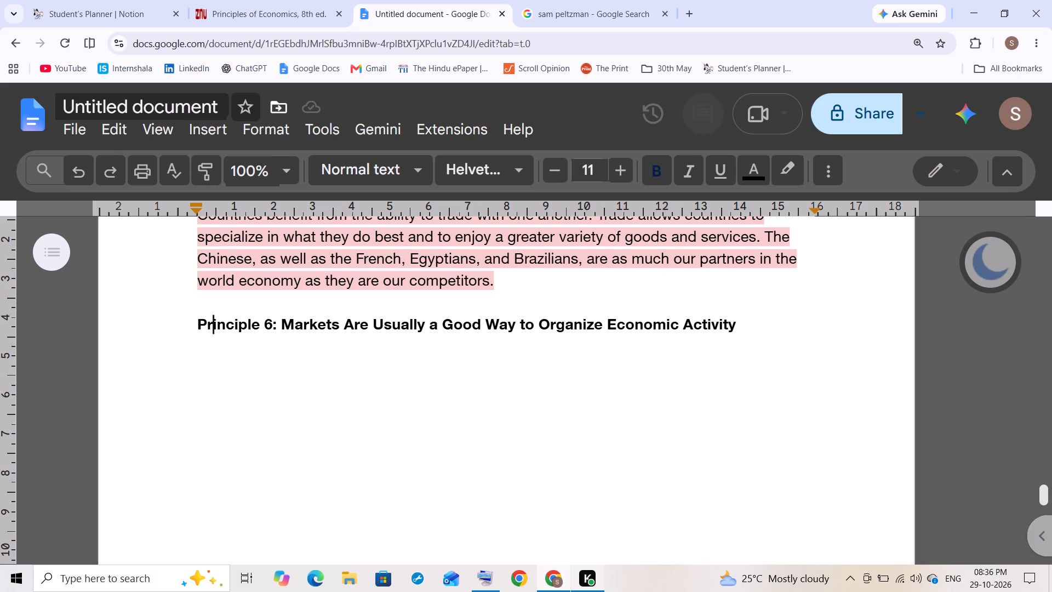
pyautogui.press('Return')
pyautogui.press('Return')
pyautogui.press('BackSpace')
# Read the textbook's opening Principle 6 paragraph on central planning, starting from "Communist countries operated on the premise".
pyautogui.click(325, 0)
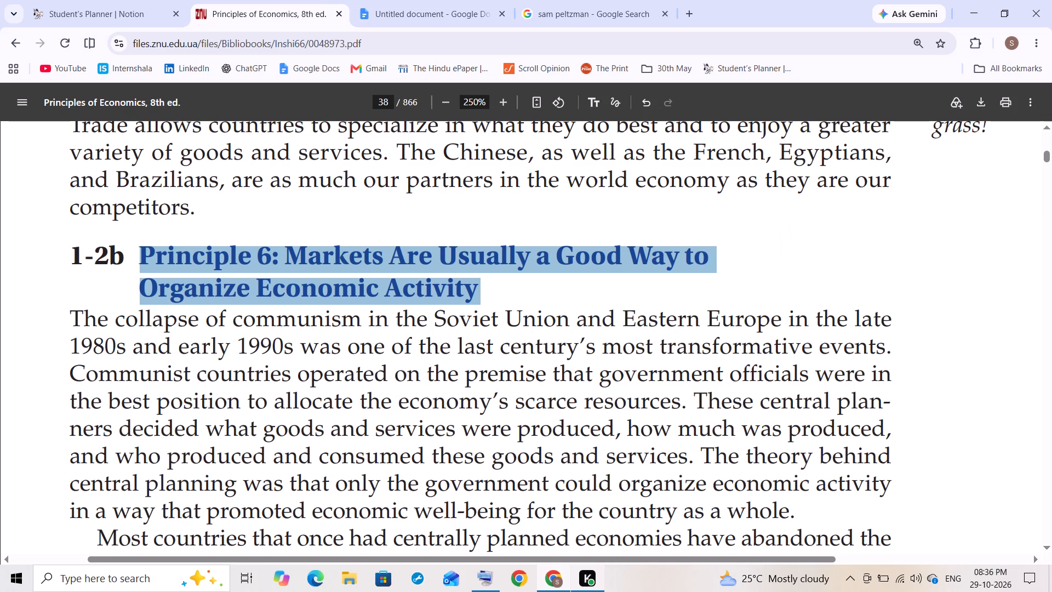
pyautogui.click(354, 260)
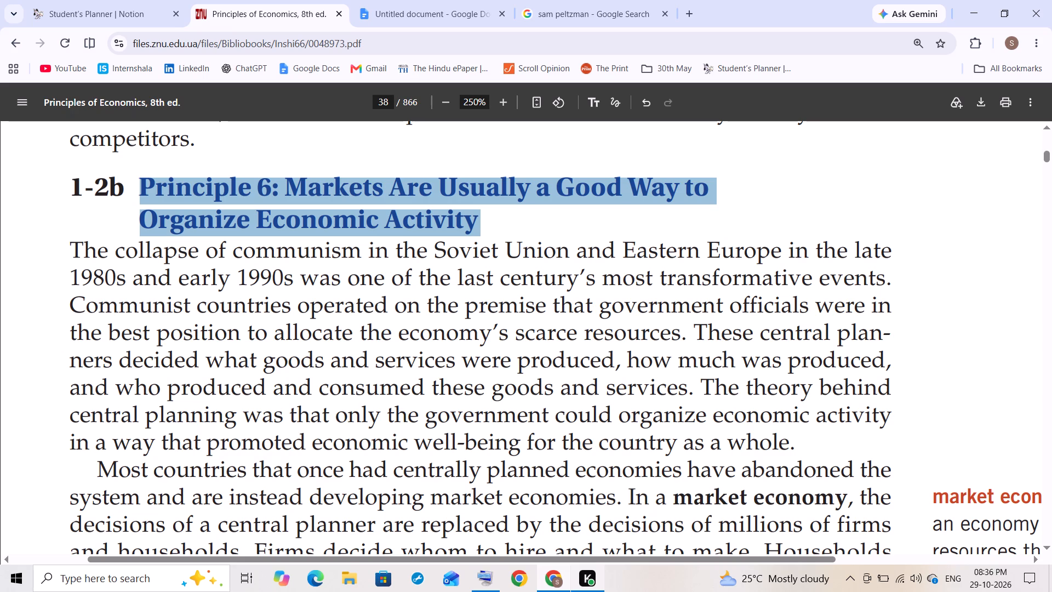
pyautogui.moveTo(73, 305); pyautogui.dragTo(246, 305)
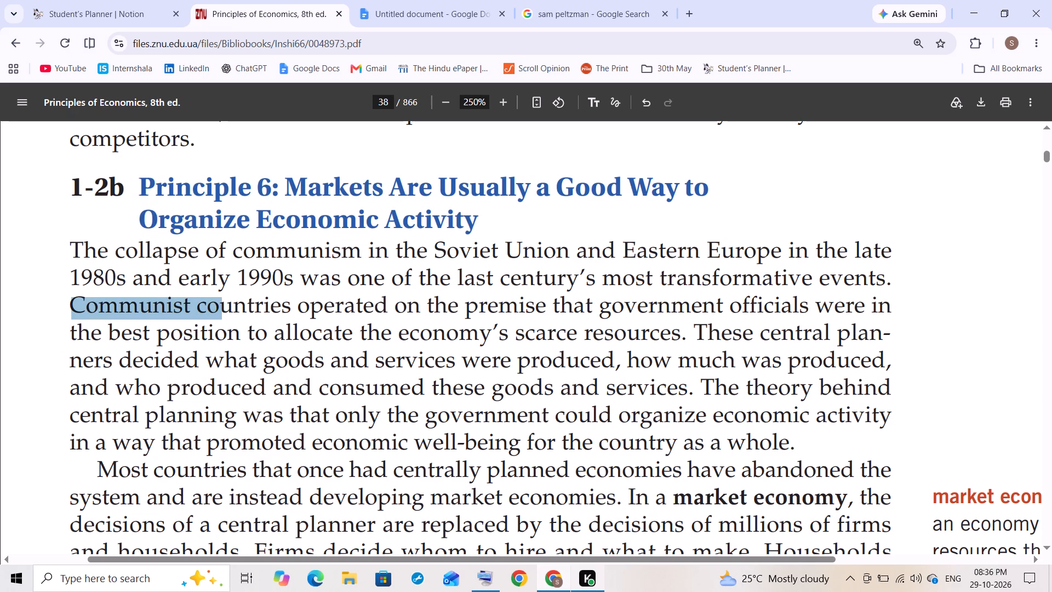
pyautogui.moveTo(246, 305); pyautogui.dragTo(706, 299)
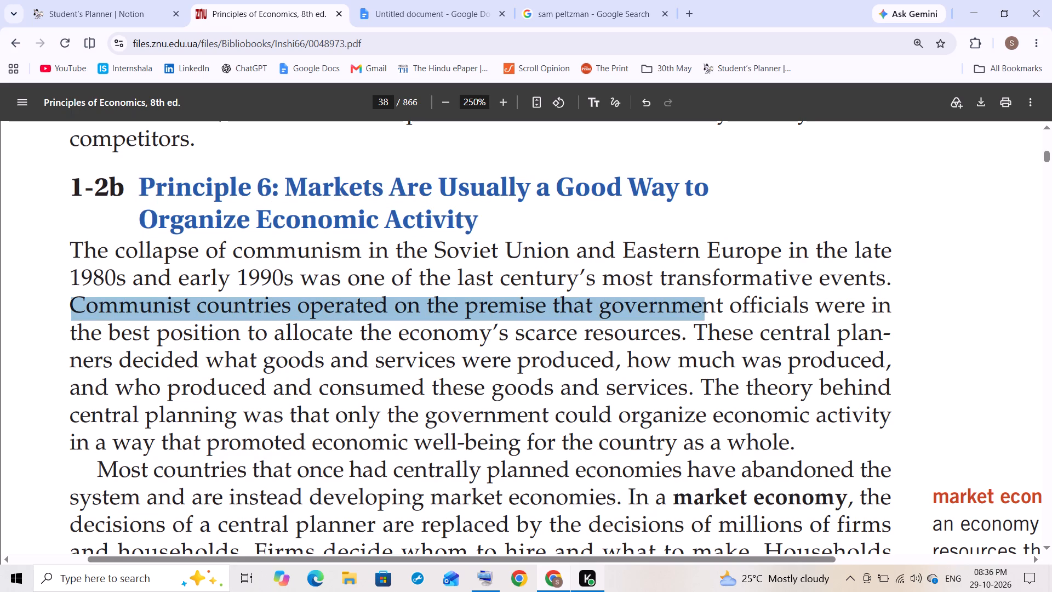
pyautogui.moveTo(706, 299); pyautogui.dragTo(658, 312)
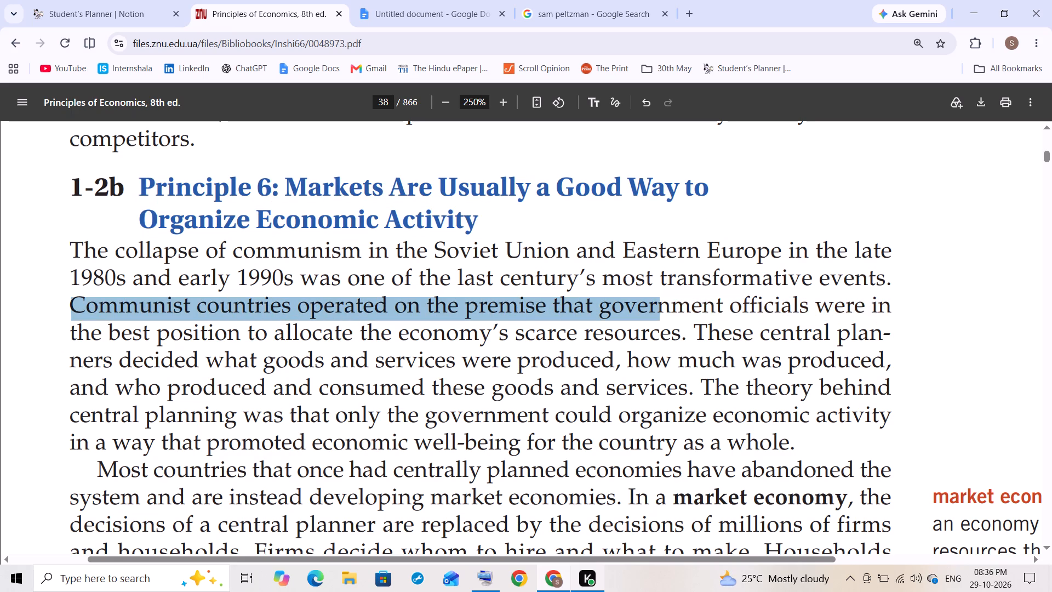
pyautogui.moveTo(658, 312); pyautogui.dragTo(479, 334)
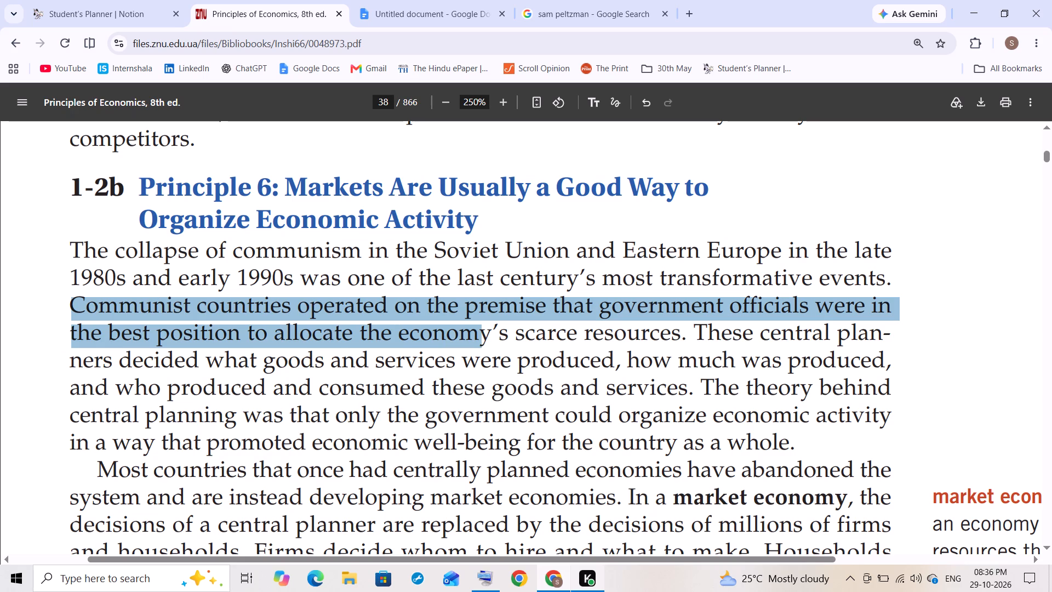
pyautogui.moveTo(479, 334); pyautogui.dragTo(862, 335)
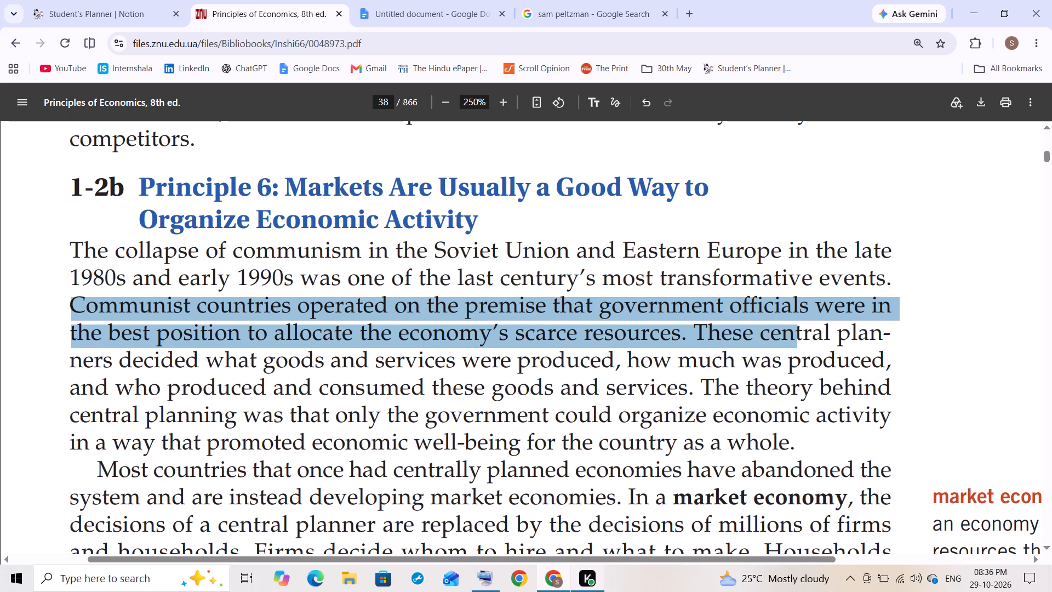
pyautogui.moveTo(862, 335); pyautogui.dragTo(388, 362)
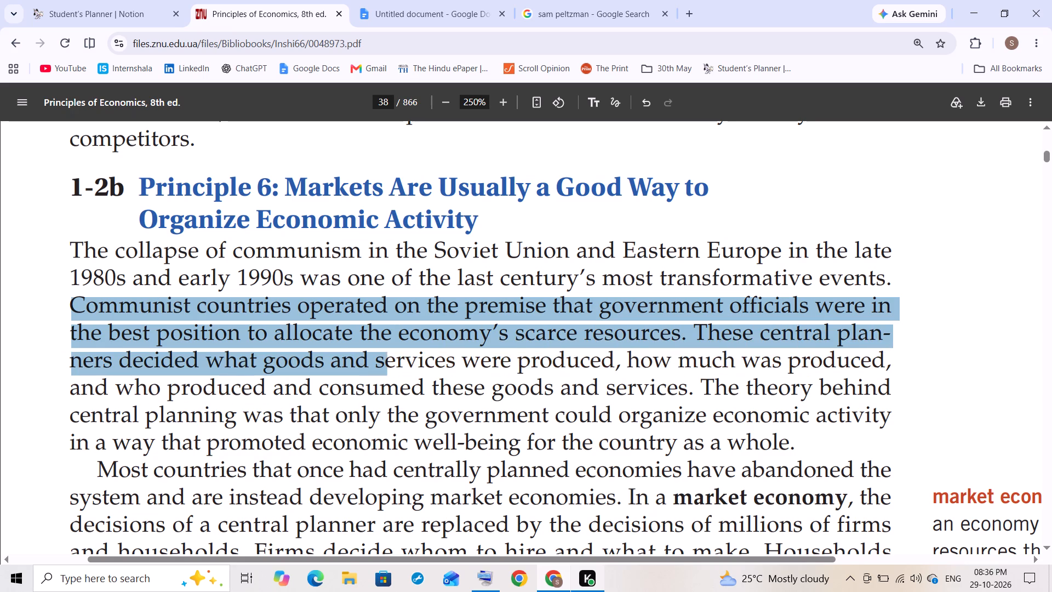
pyautogui.moveTo(388, 362); pyautogui.dragTo(640, 367)
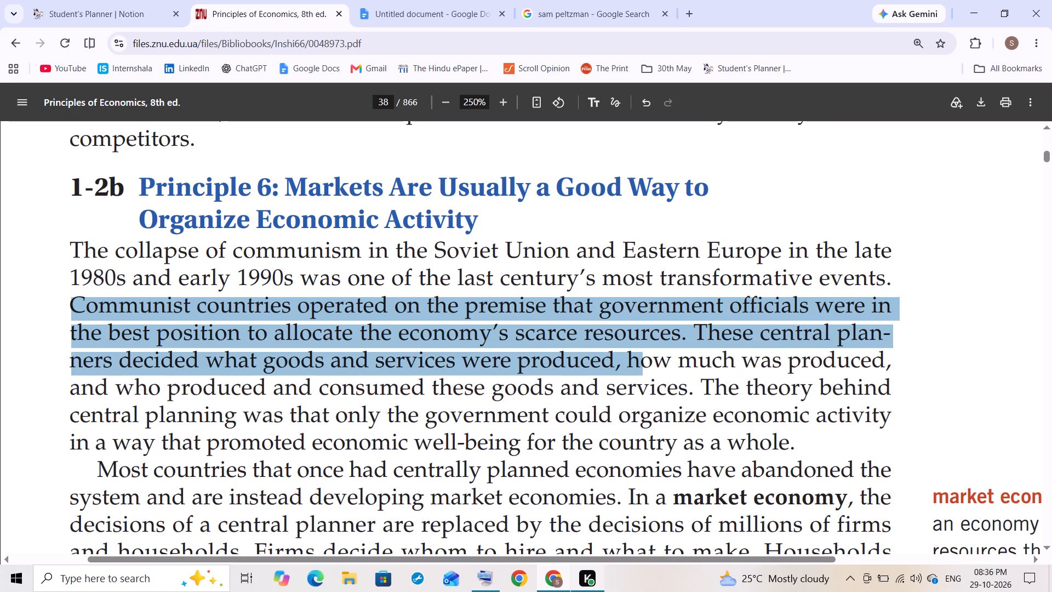
pyautogui.moveTo(640, 367); pyautogui.dragTo(793, 365)
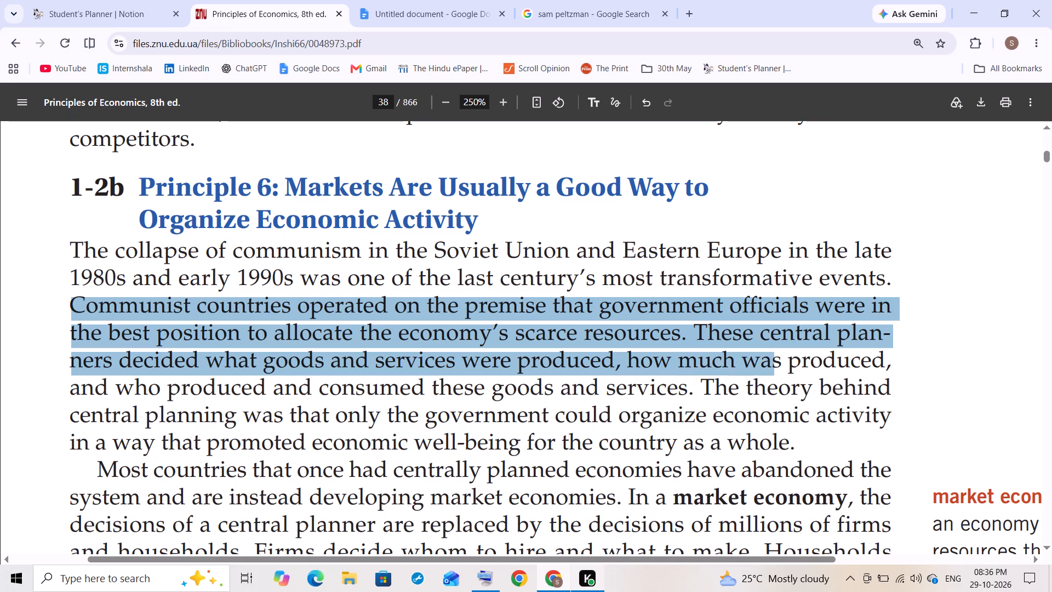
pyautogui.moveTo(793, 365); pyautogui.dragTo(793, 389)
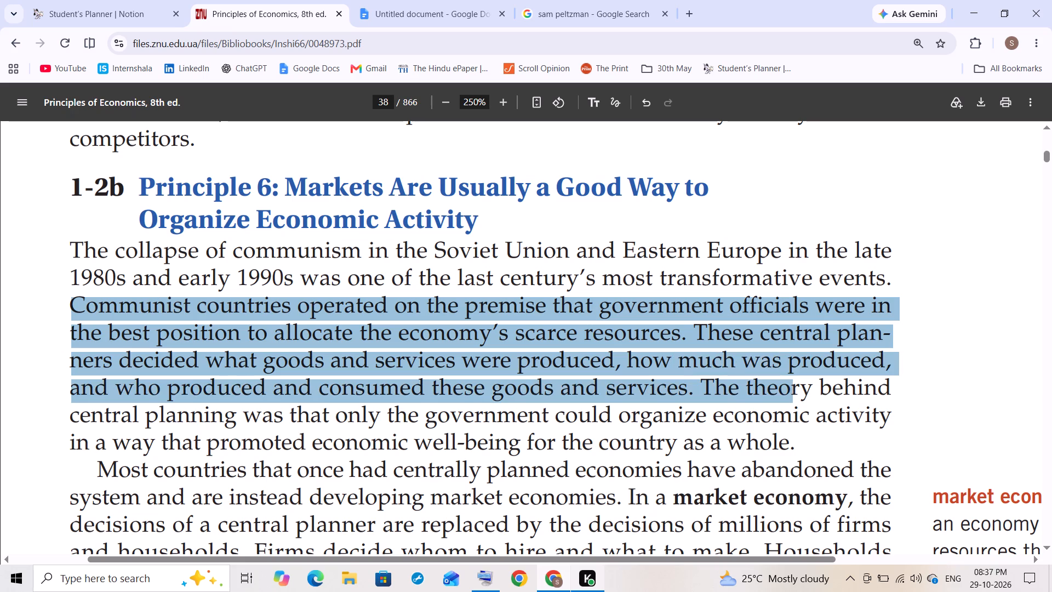
pyautogui.moveTo(793, 389); pyautogui.dragTo(427, 398)
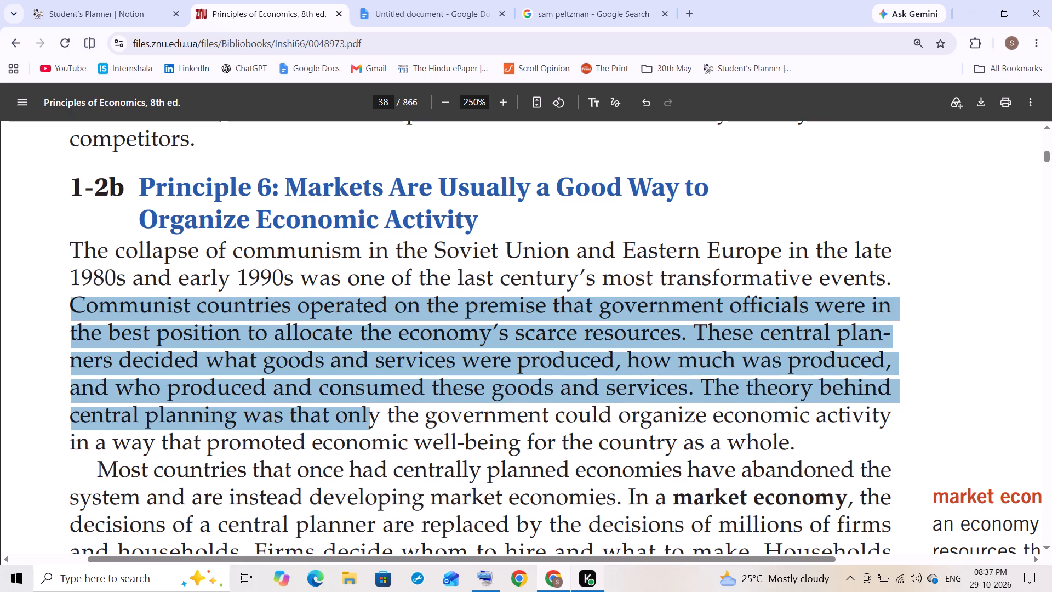
pyautogui.moveTo(427, 398); pyautogui.dragTo(615, 415)
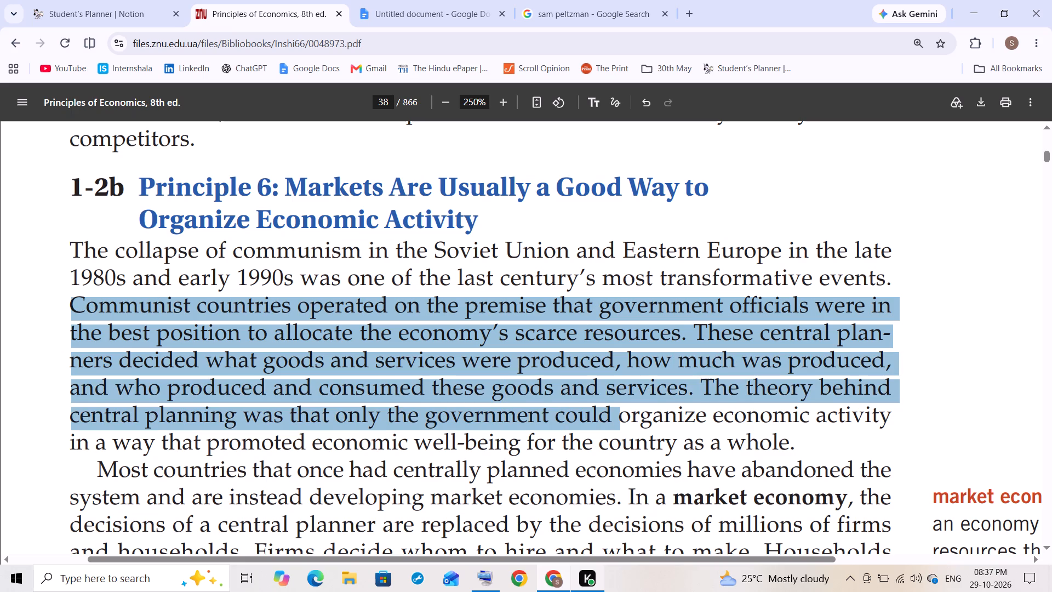
pyautogui.moveTo(615, 415); pyautogui.dragTo(598, 452)
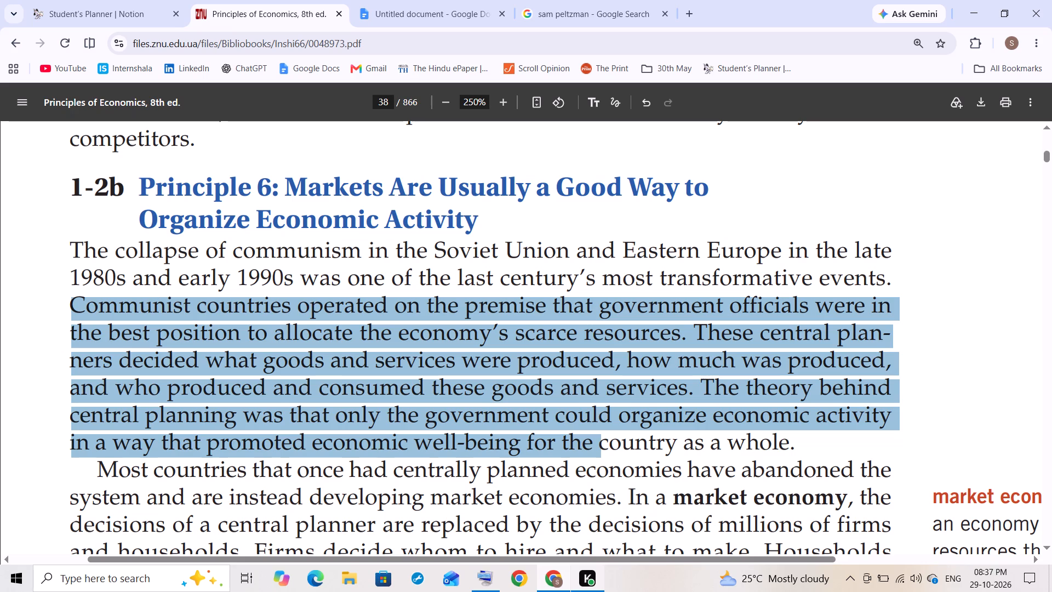
# Copy the textbook's Principle 6 text from "The collapse of communism" through "the invisible hand of the marketplace." into the notes beneath the Principle 6 heading.
pyautogui.click(64, 253)
pyautogui.moveTo(64, 253); pyautogui.dragTo(363, 501)
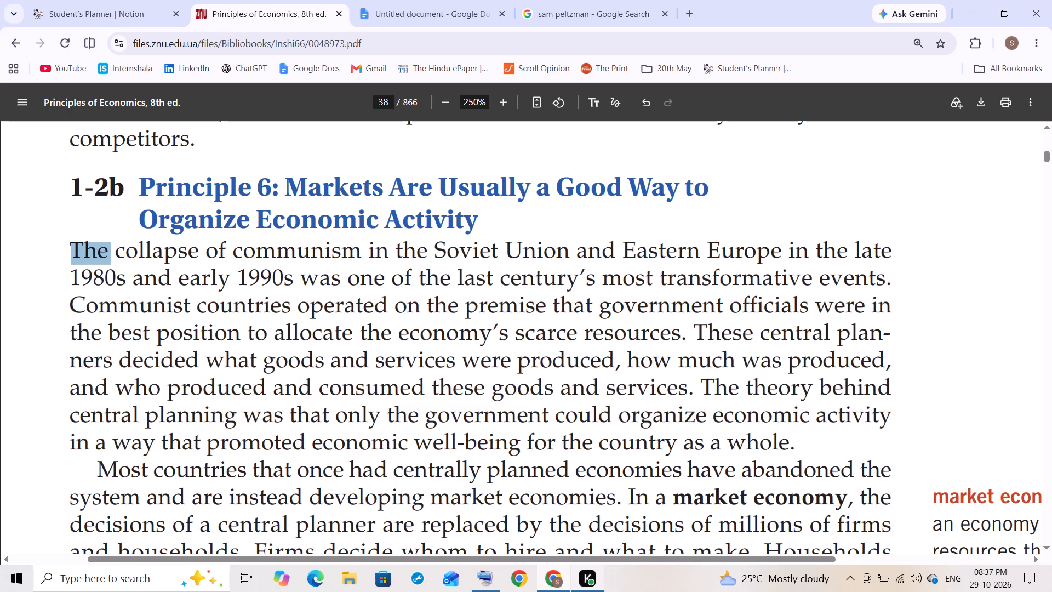
pyautogui.click(55, 248)
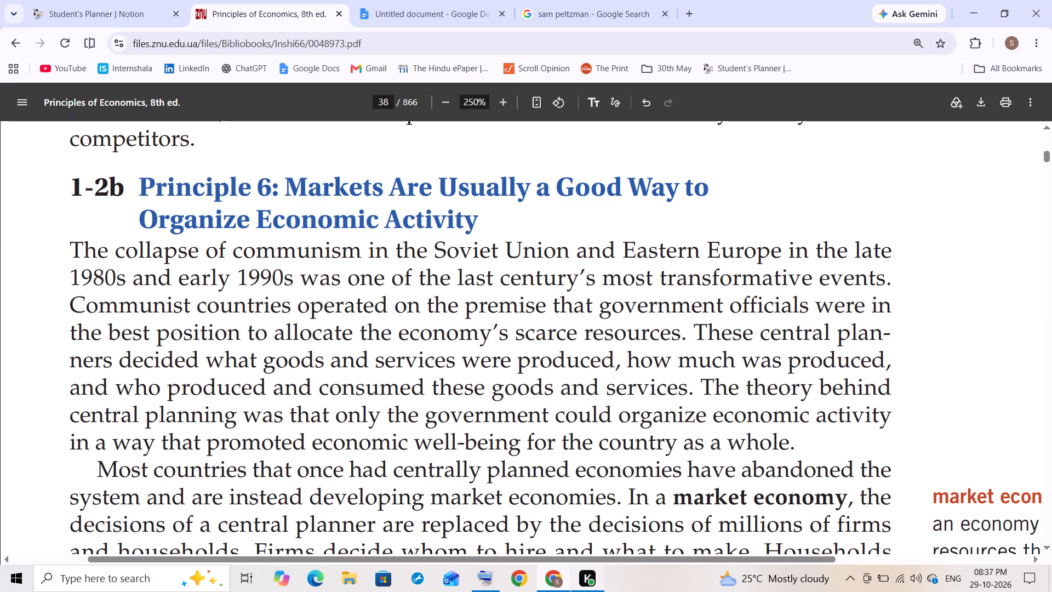
pyautogui.moveTo(62, 254); pyautogui.dragTo(267, 474)
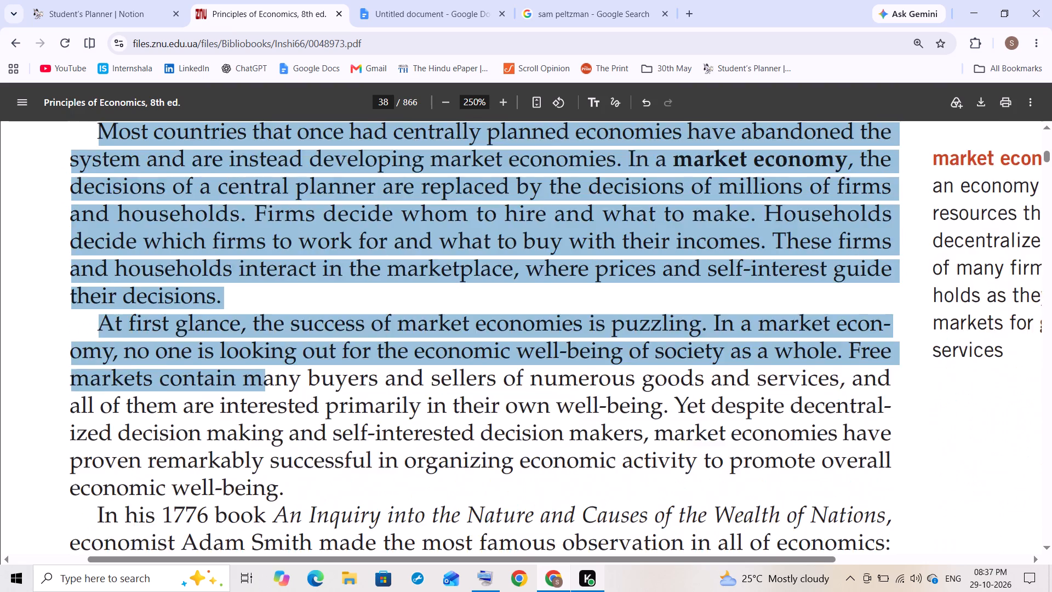
pyautogui.moveTo(267, 474); pyautogui.dragTo(502, 499)
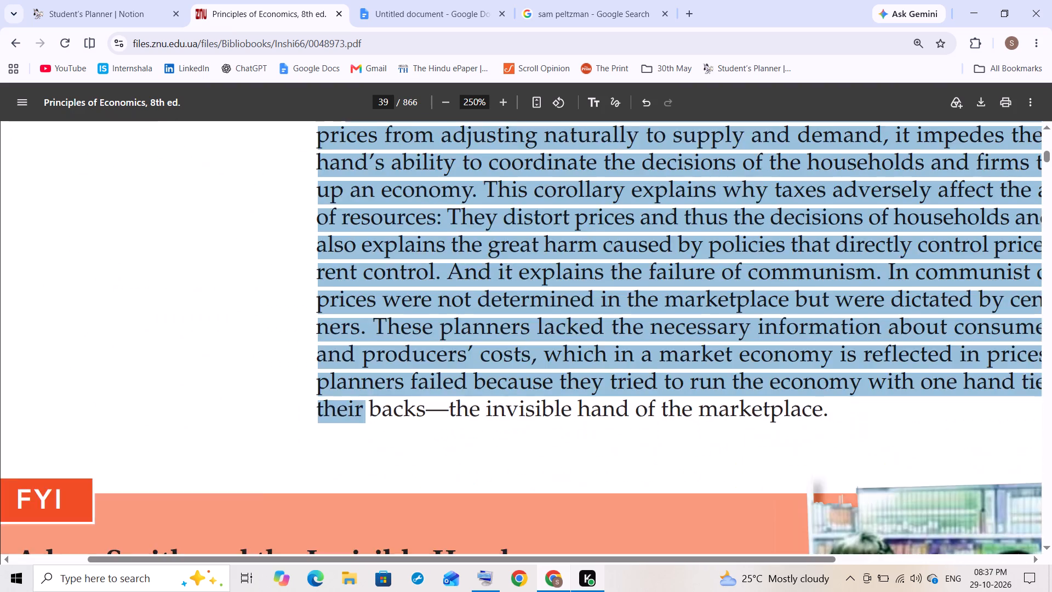
pyautogui.moveTo(502, 499); pyautogui.dragTo(836, 338)
pyautogui.hotkey('ctrl', 'c')
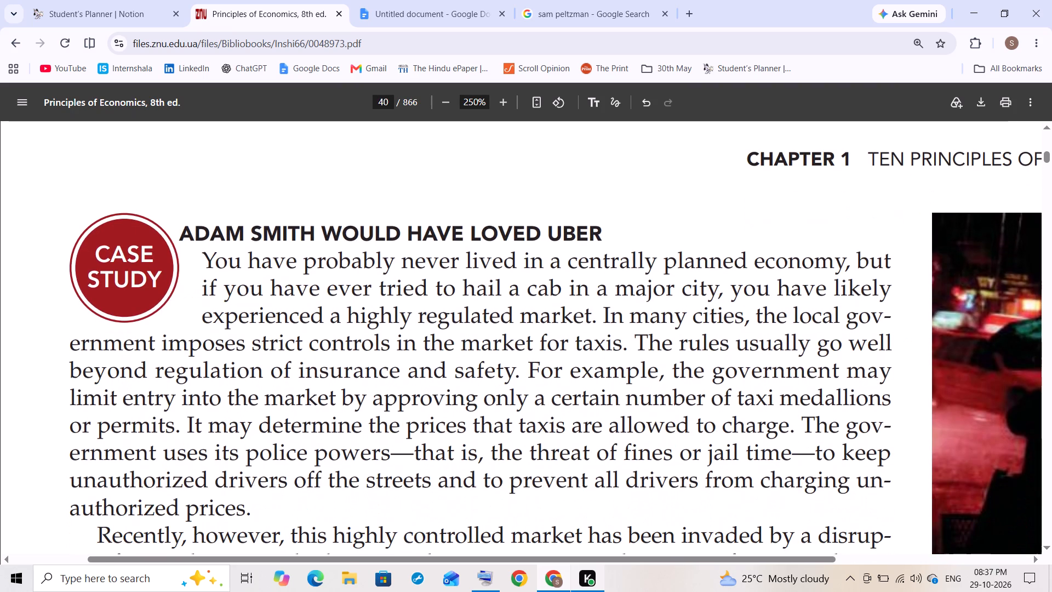
pyautogui.click(397, 0)
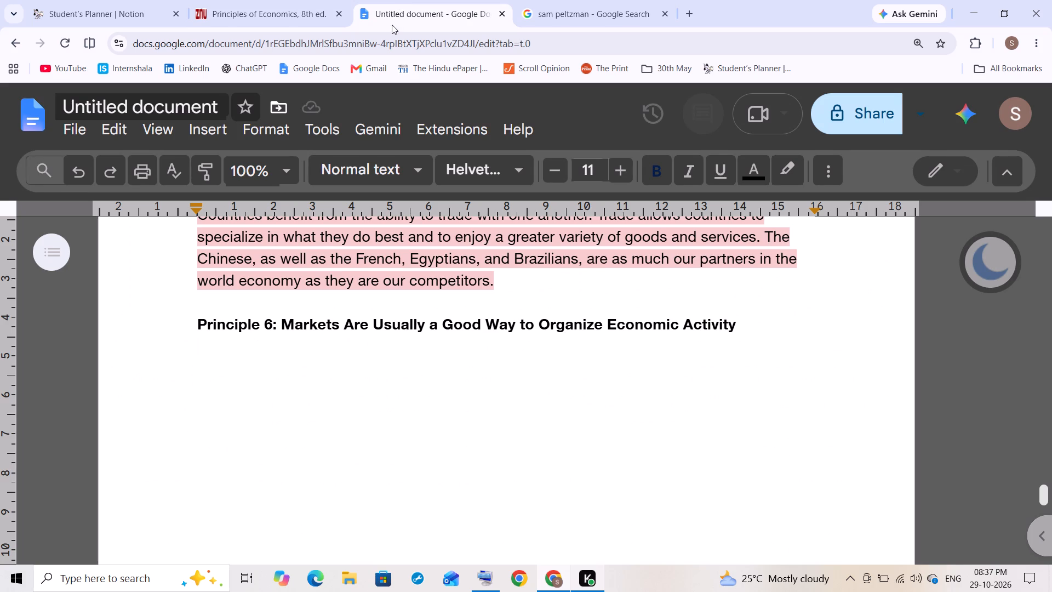
pyautogui.hotkey('ctrl', 'v')
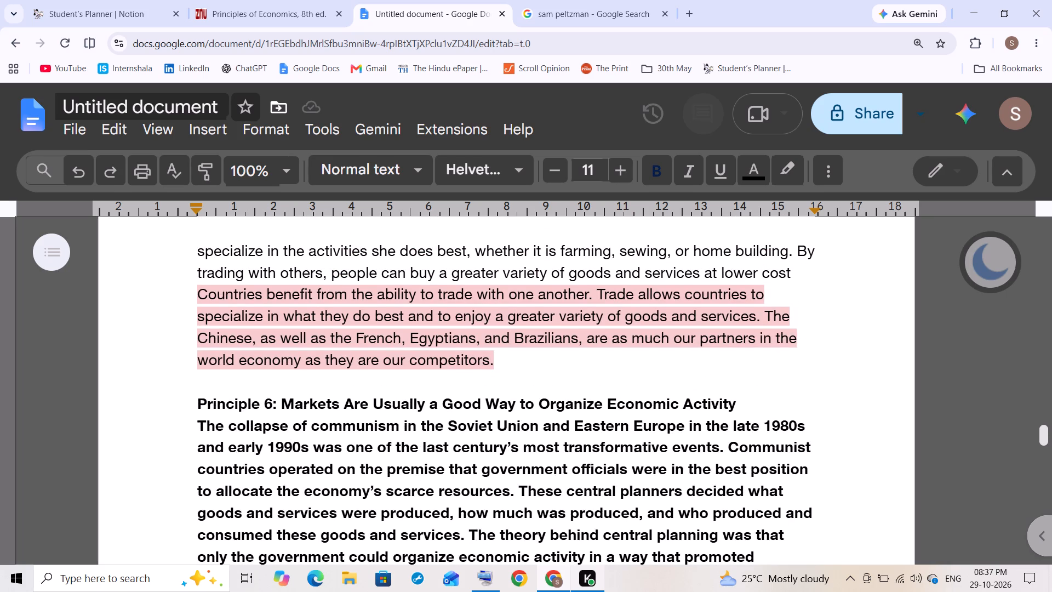
# Remove bold from all the pasted body text below the Principle 6 heading.
pyautogui.moveTo(198, 424); pyautogui.dragTo(369, 591)
pyautogui.click(651, 168)
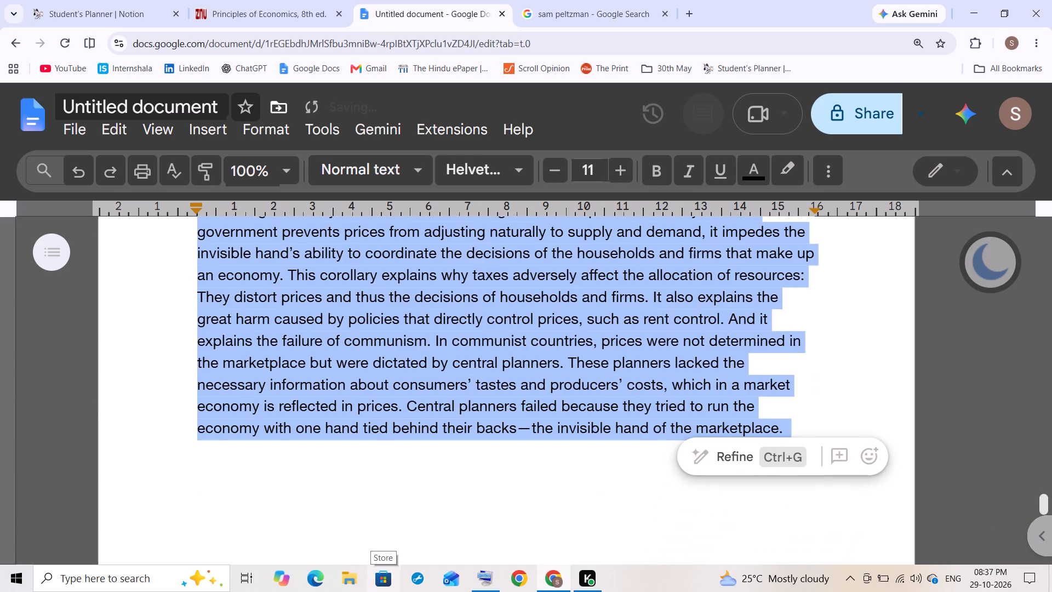
pyautogui.click(558, 318)
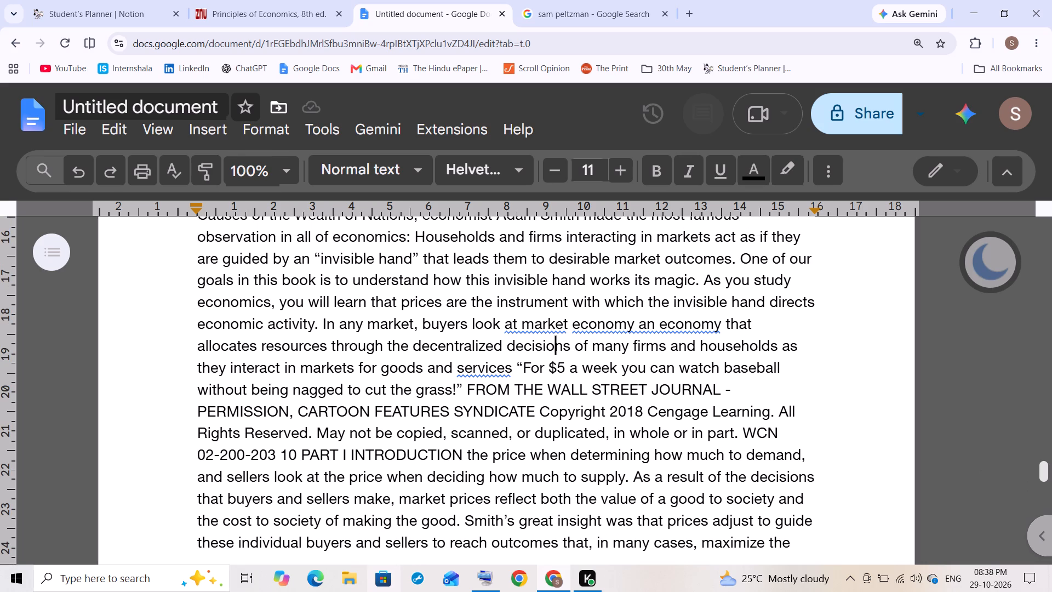
# Delete the stray text from "FROM THE WALL STREET JOURNAL" through "PART I INTRODUCTION" in the Principle 6 notes.
pyautogui.moveTo(468, 391); pyautogui.dragTo(465, 465)
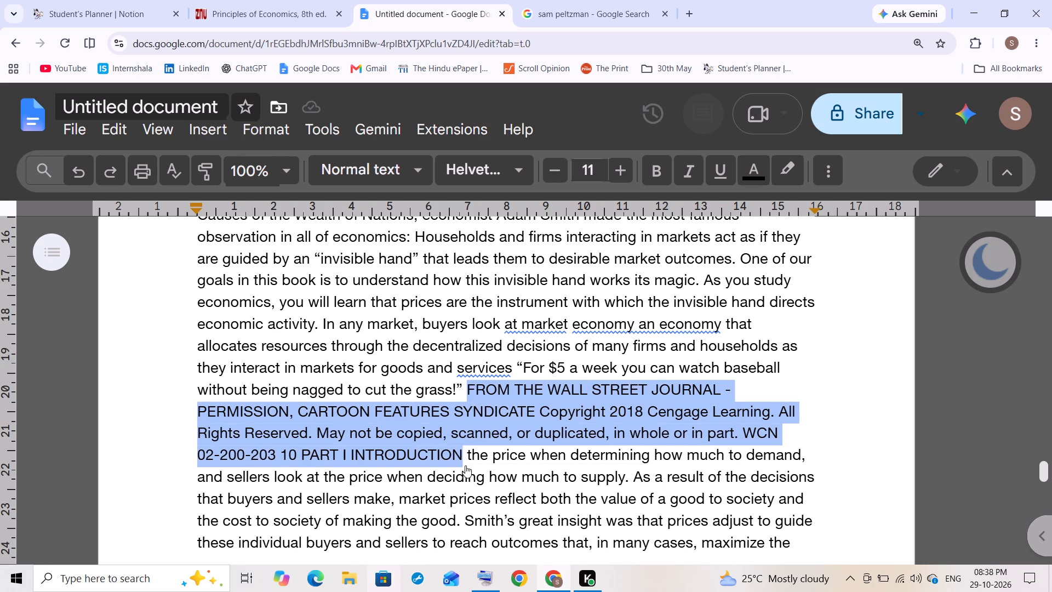
pyautogui.press('BackSpace')
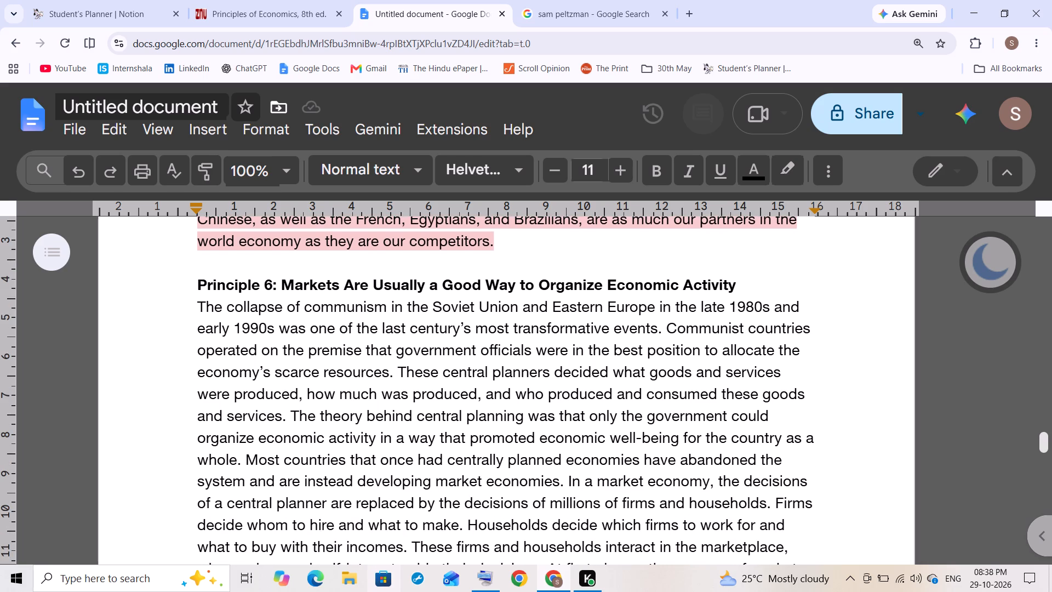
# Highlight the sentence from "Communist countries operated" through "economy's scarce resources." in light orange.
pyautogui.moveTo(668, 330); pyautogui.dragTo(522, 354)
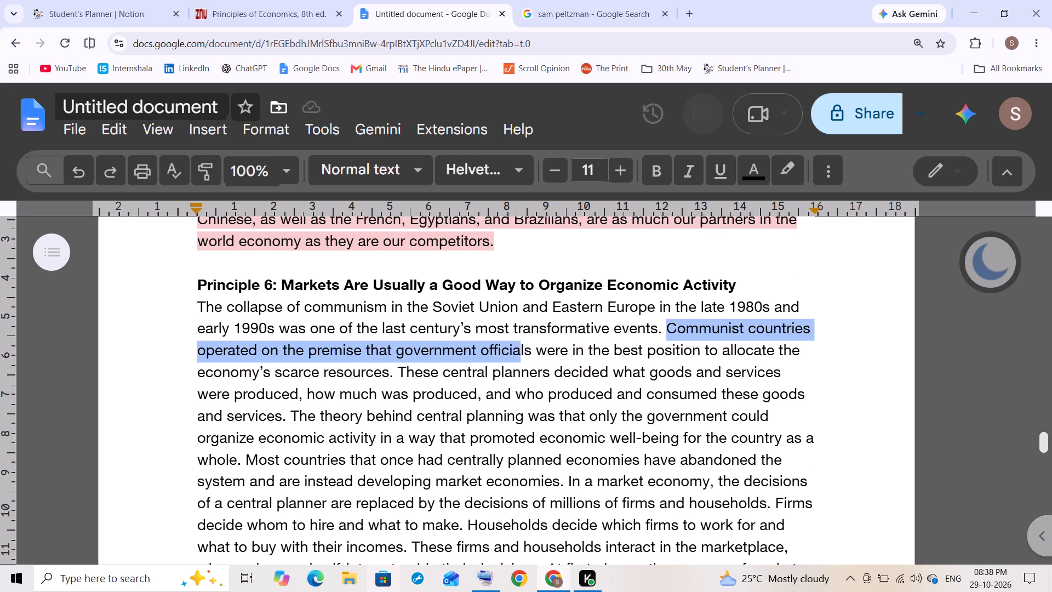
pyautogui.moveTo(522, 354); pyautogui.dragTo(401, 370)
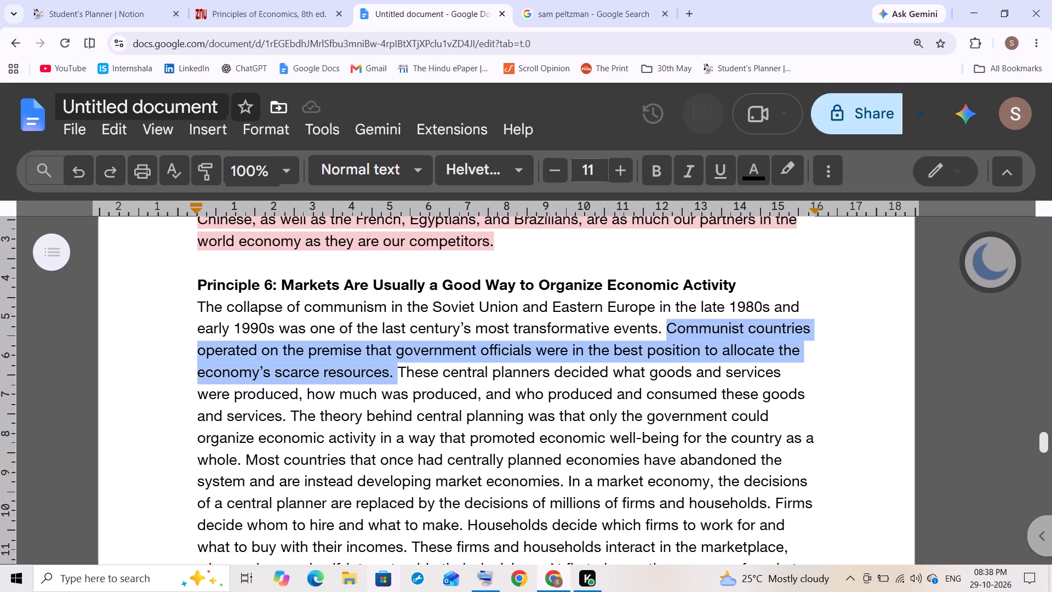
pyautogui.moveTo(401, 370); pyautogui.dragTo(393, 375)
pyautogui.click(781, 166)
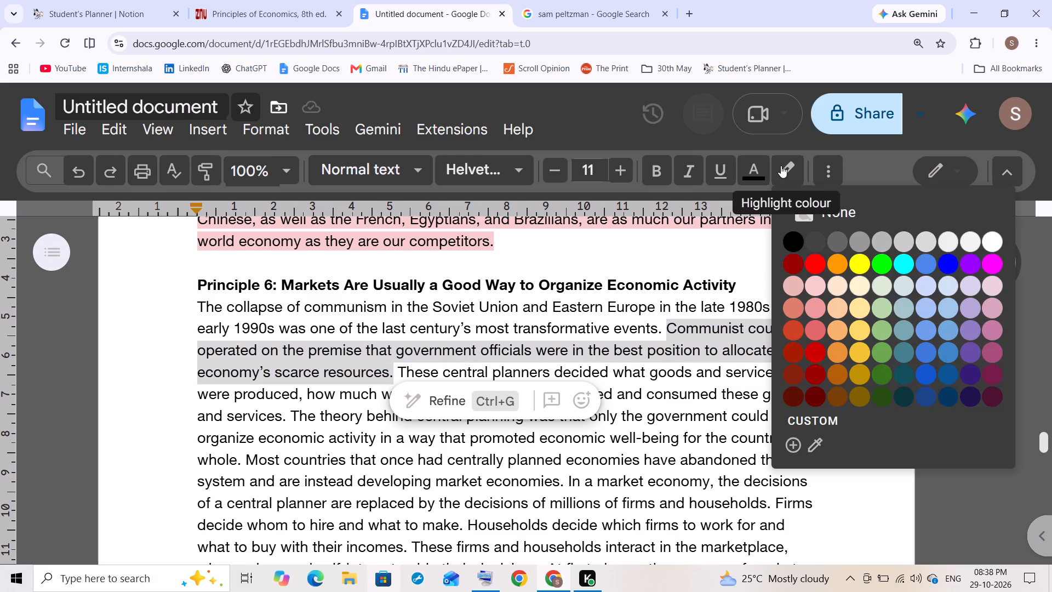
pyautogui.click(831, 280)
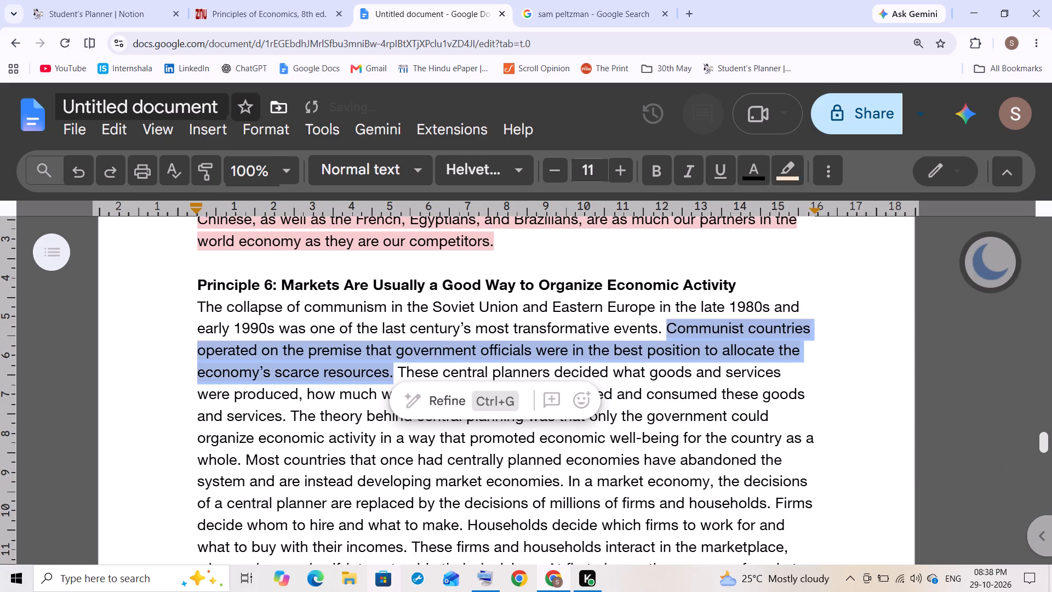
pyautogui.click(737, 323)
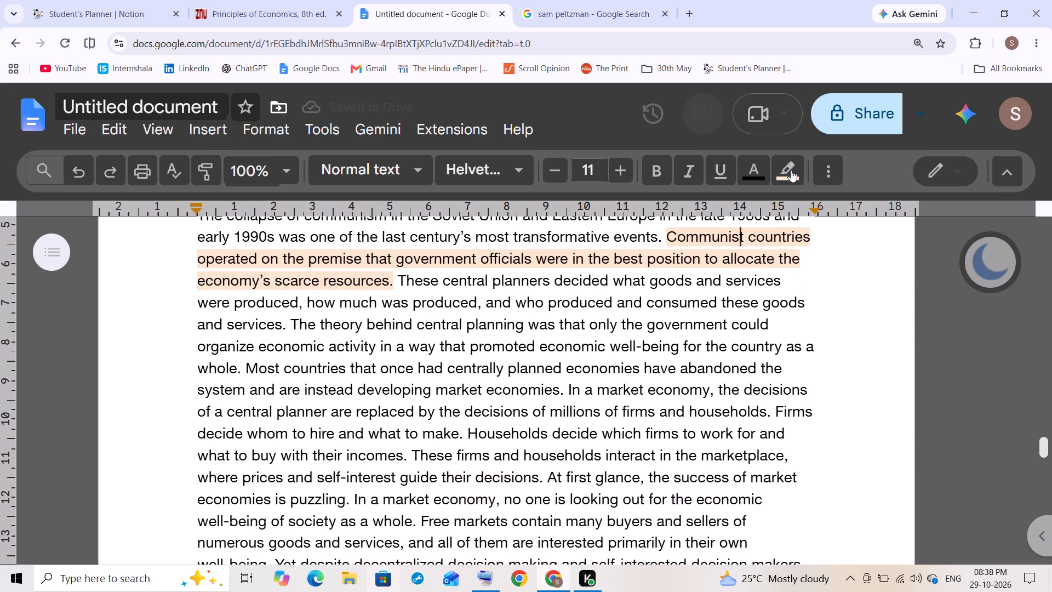
# Undo the light orange highlight and highlight the same "Communist countries" sentence in light red 3 instead.
pyautogui.click(791, 170)
pyautogui.click(82, 175)
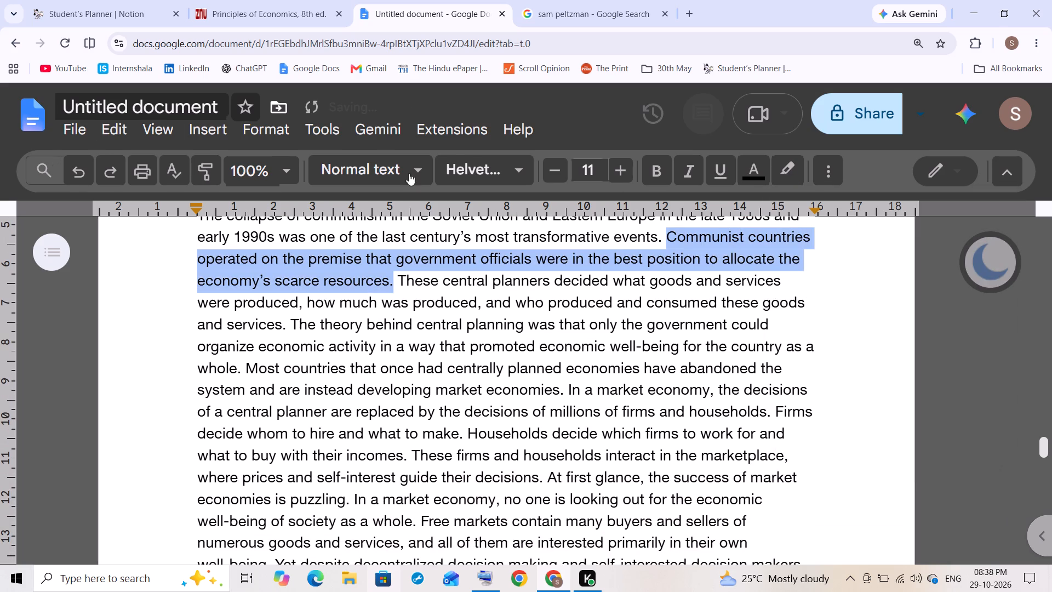
pyautogui.click(789, 170)
pyautogui.click(820, 279)
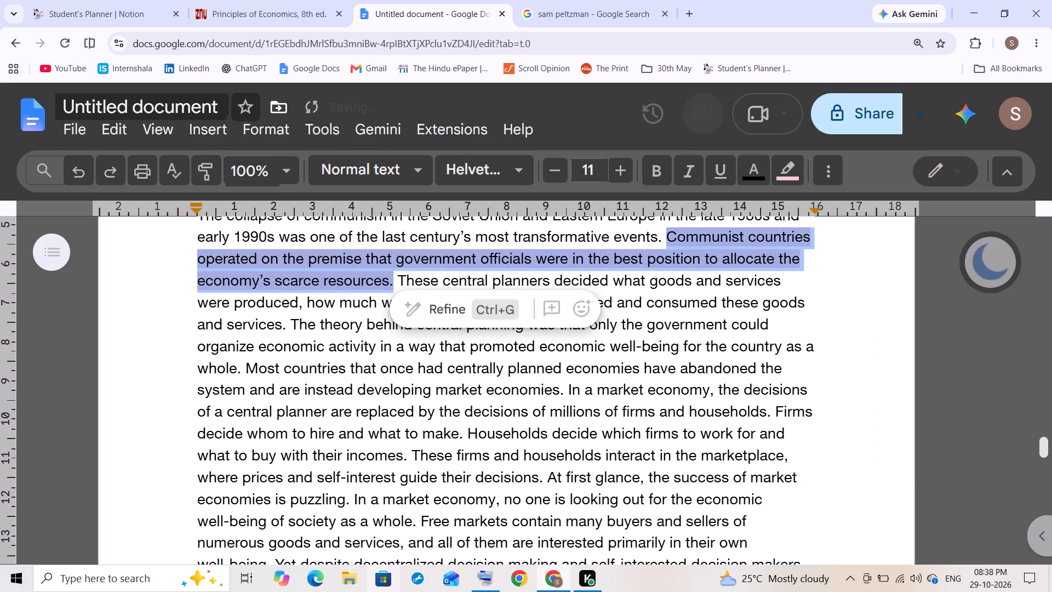
pyautogui.click(750, 281)
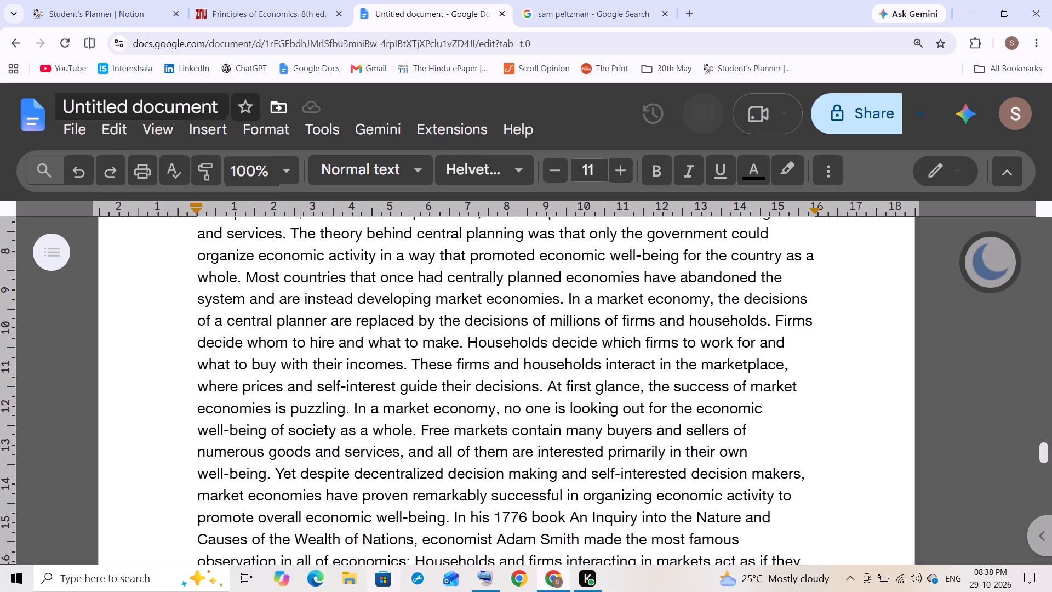
# Highlight the passage from "In a market economy, the decisions" through "self-interest guide their decisions" in light red 3.
pyautogui.moveTo(568, 299); pyautogui.dragTo(443, 312)
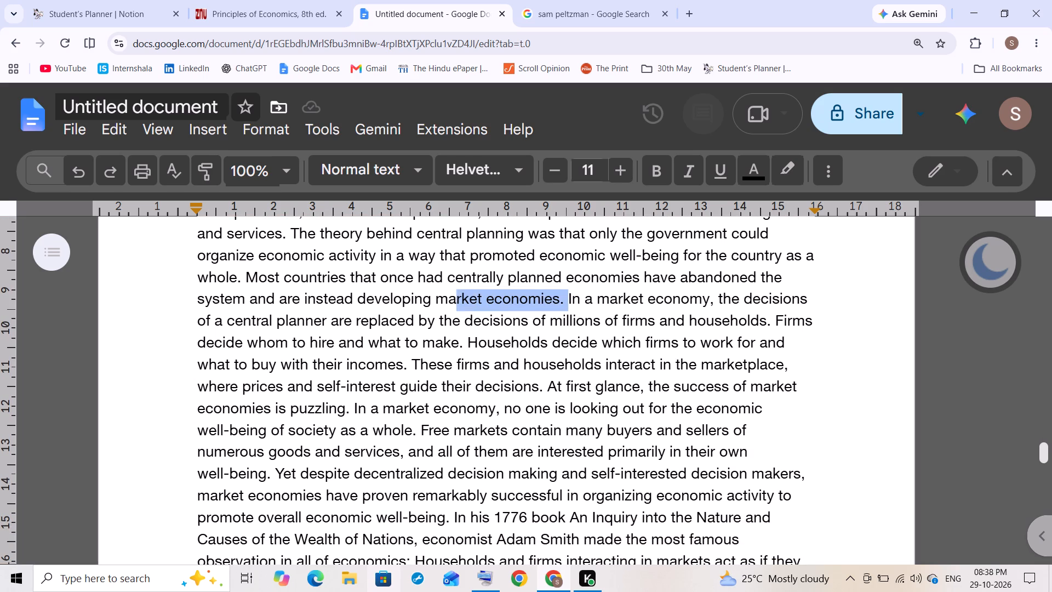
pyautogui.moveTo(443, 312); pyautogui.dragTo(690, 324)
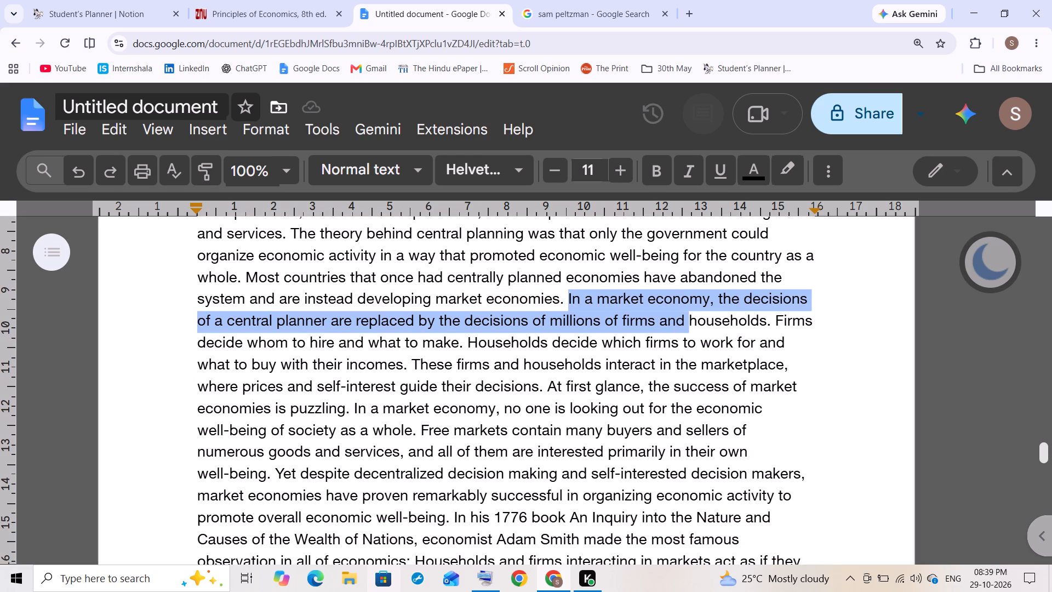
pyautogui.moveTo(690, 324); pyautogui.dragTo(773, 327)
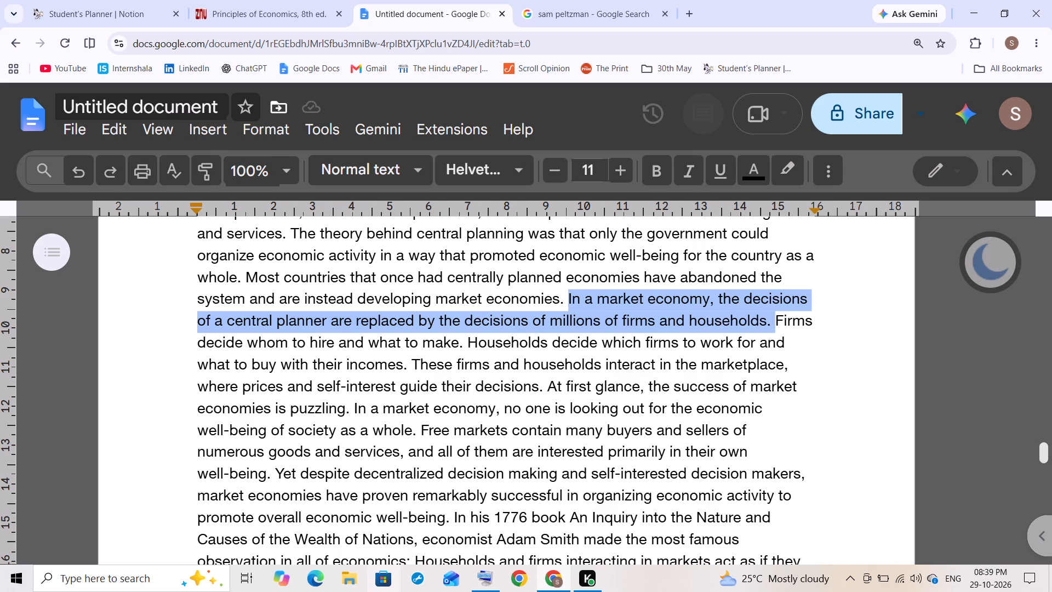
pyautogui.moveTo(773, 327); pyautogui.dragTo(474, 349)
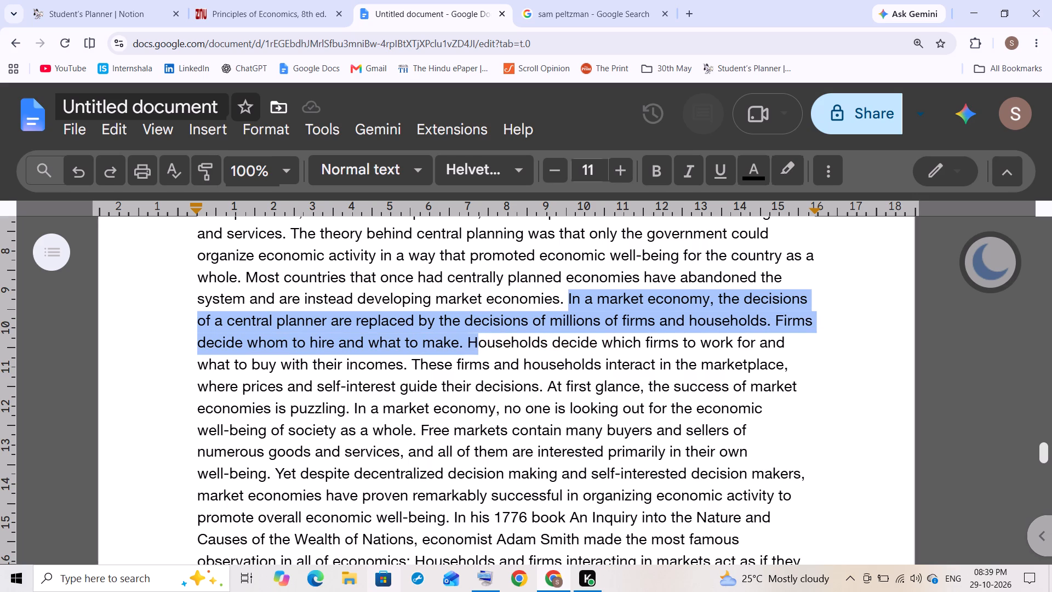
pyautogui.moveTo(474, 349); pyautogui.dragTo(462, 346)
pyautogui.moveTo(462, 346); pyautogui.dragTo(414, 365)
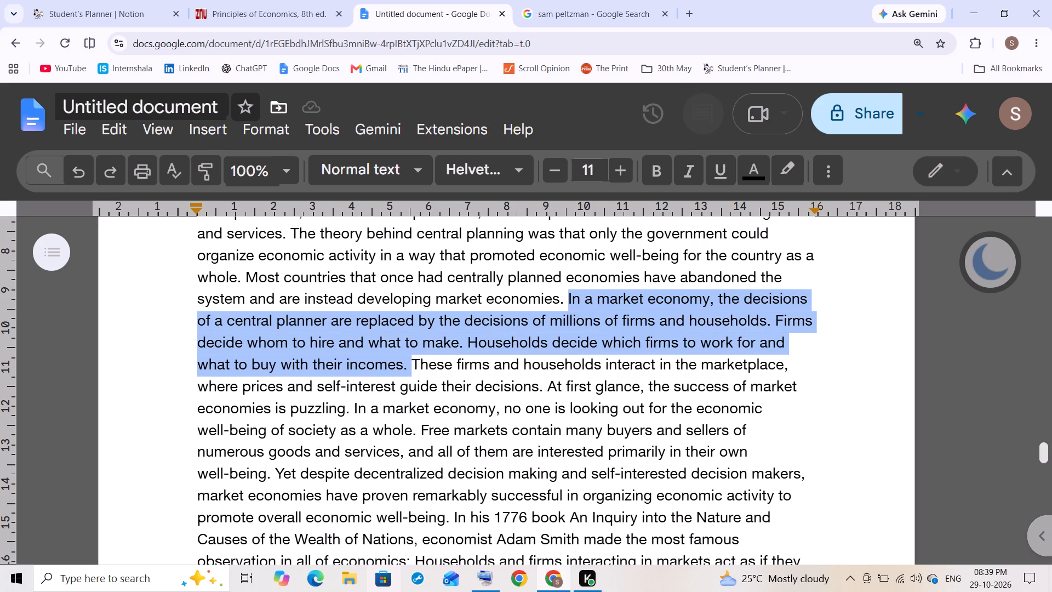
pyautogui.moveTo(414, 365); pyautogui.dragTo(409, 366)
pyautogui.moveTo(409, 366); pyautogui.dragTo(536, 385)
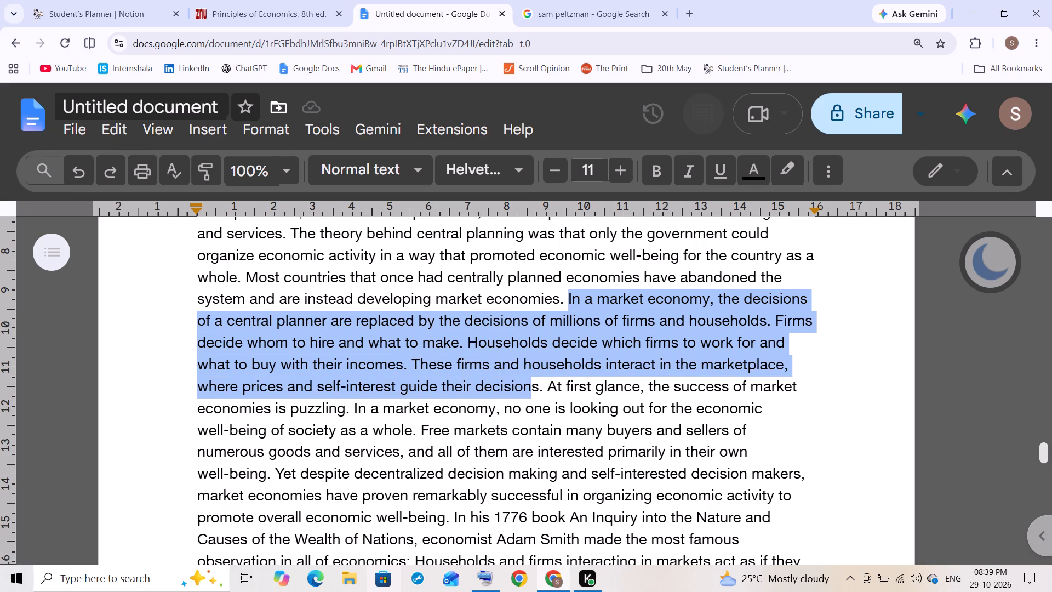
pyautogui.moveTo(536, 385); pyautogui.dragTo(541, 385)
pyautogui.click(791, 171)
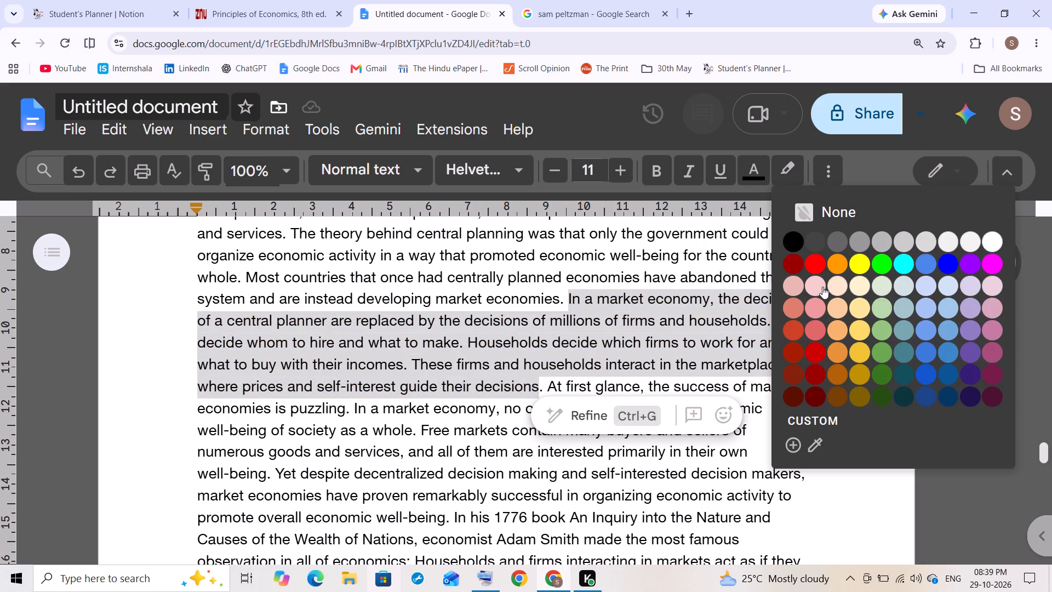
pyautogui.click(822, 287)
pyautogui.click(690, 335)
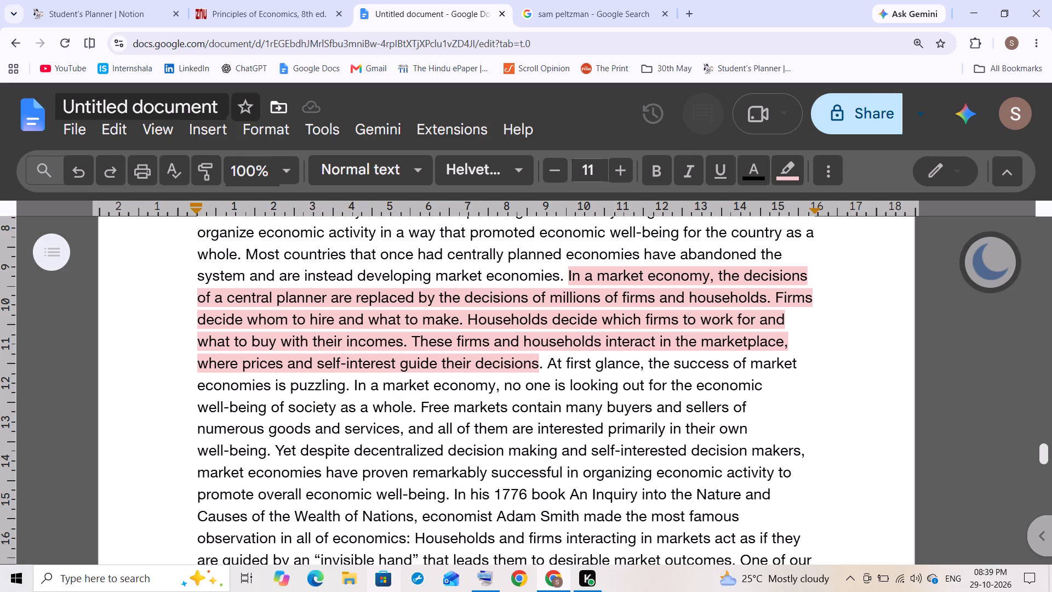
# Highlight "In a market economy, no one is looking out for the economic well-being of society as a whole" in light red 3.
pyautogui.moveTo(356, 384); pyautogui.dragTo(414, 408)
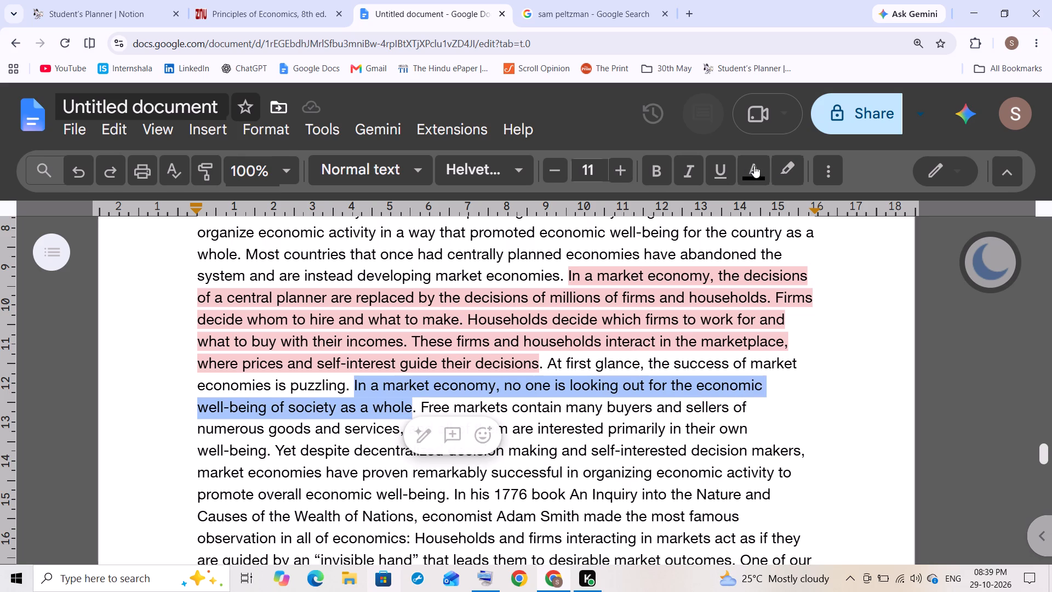
pyautogui.click(782, 174)
pyautogui.click(809, 293)
pyautogui.click(780, 361)
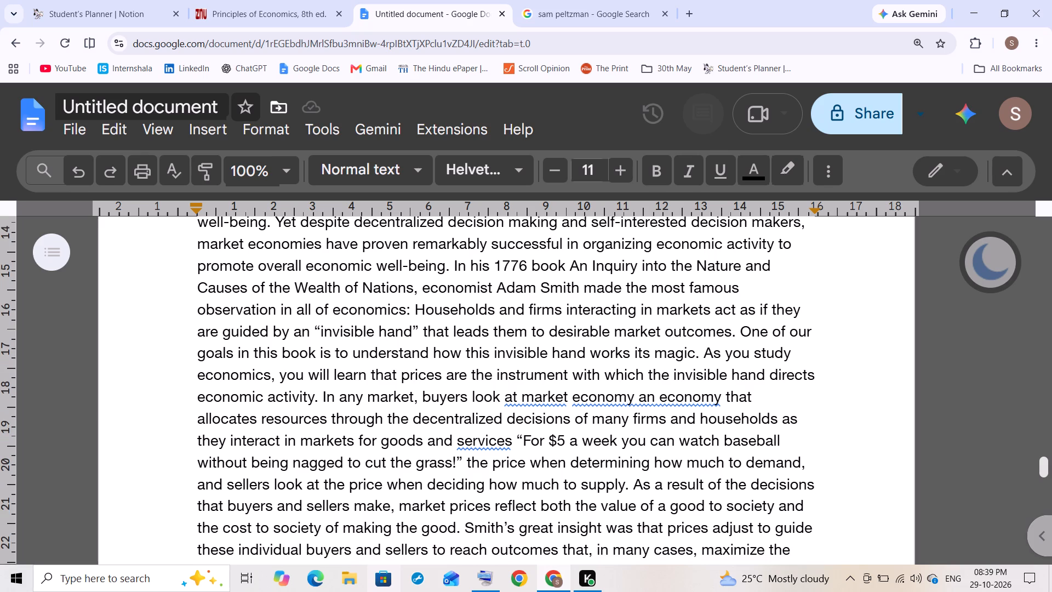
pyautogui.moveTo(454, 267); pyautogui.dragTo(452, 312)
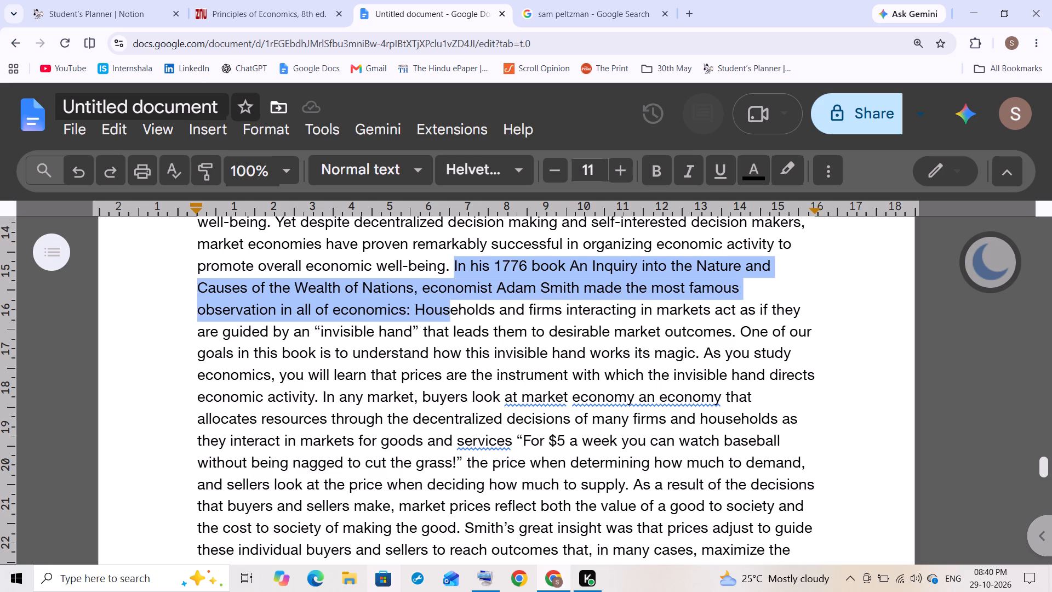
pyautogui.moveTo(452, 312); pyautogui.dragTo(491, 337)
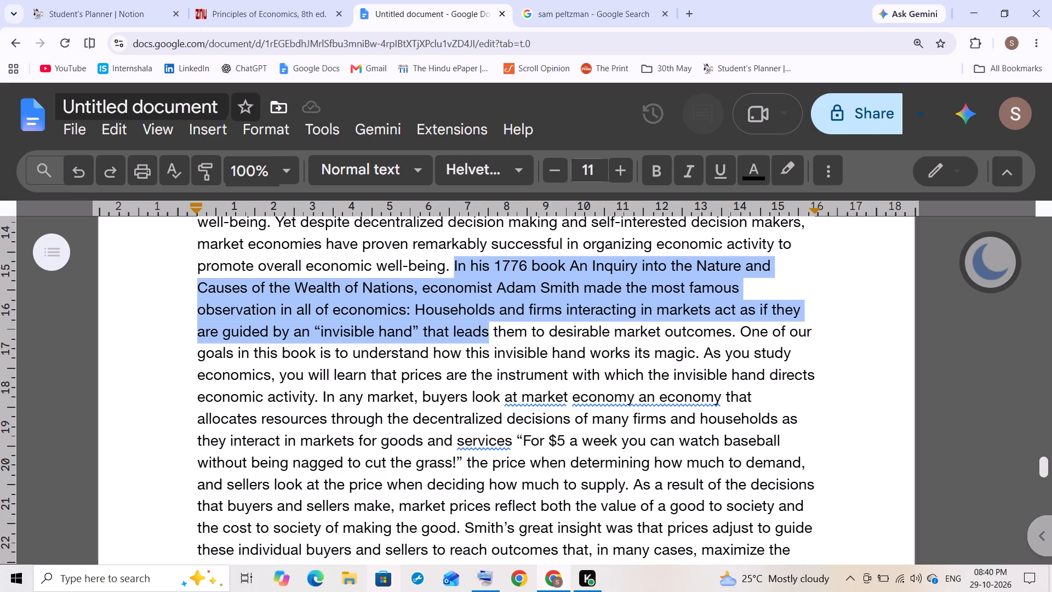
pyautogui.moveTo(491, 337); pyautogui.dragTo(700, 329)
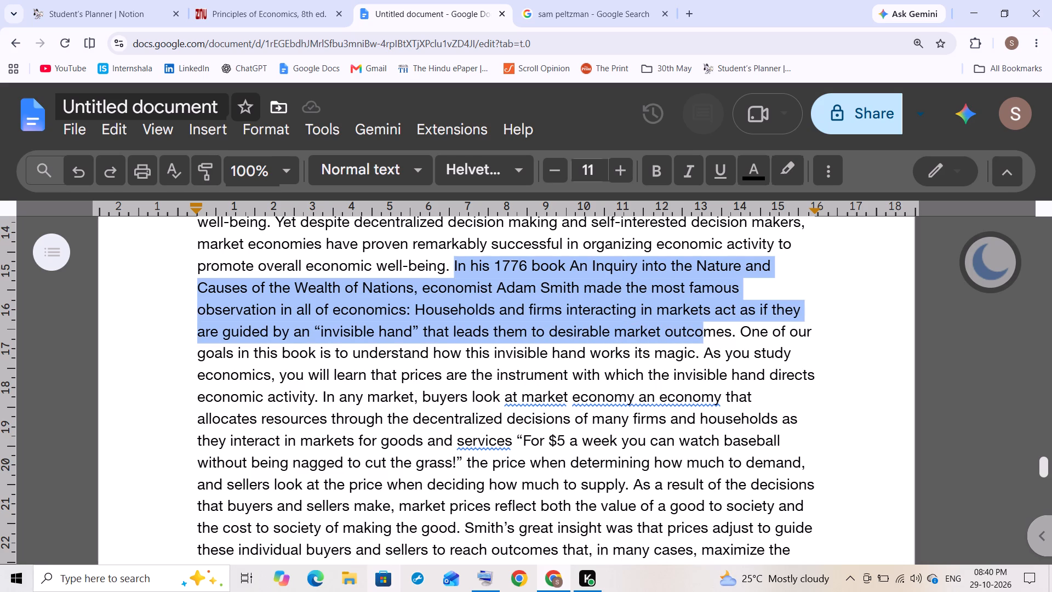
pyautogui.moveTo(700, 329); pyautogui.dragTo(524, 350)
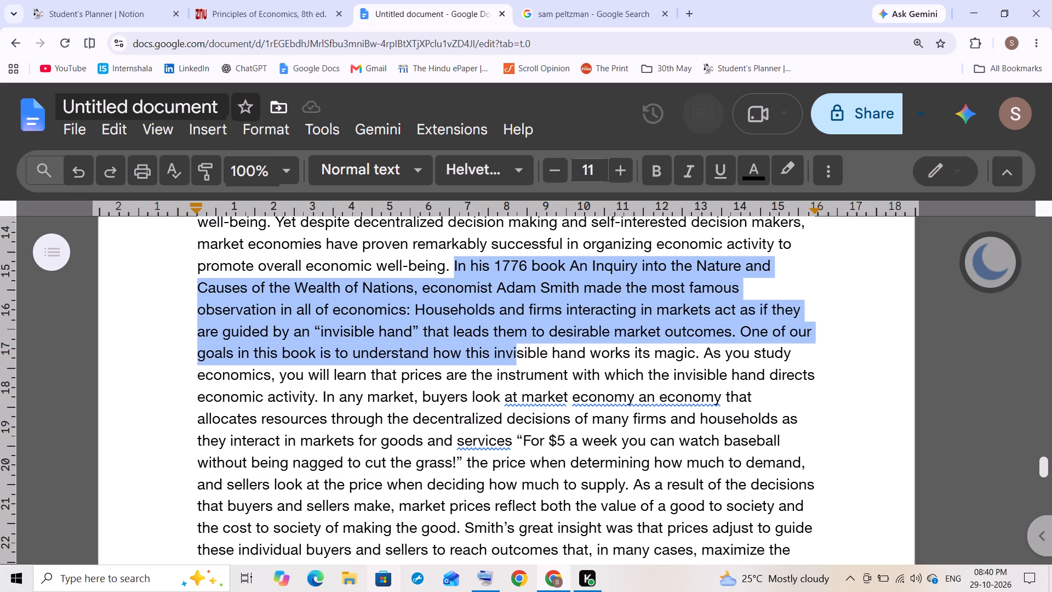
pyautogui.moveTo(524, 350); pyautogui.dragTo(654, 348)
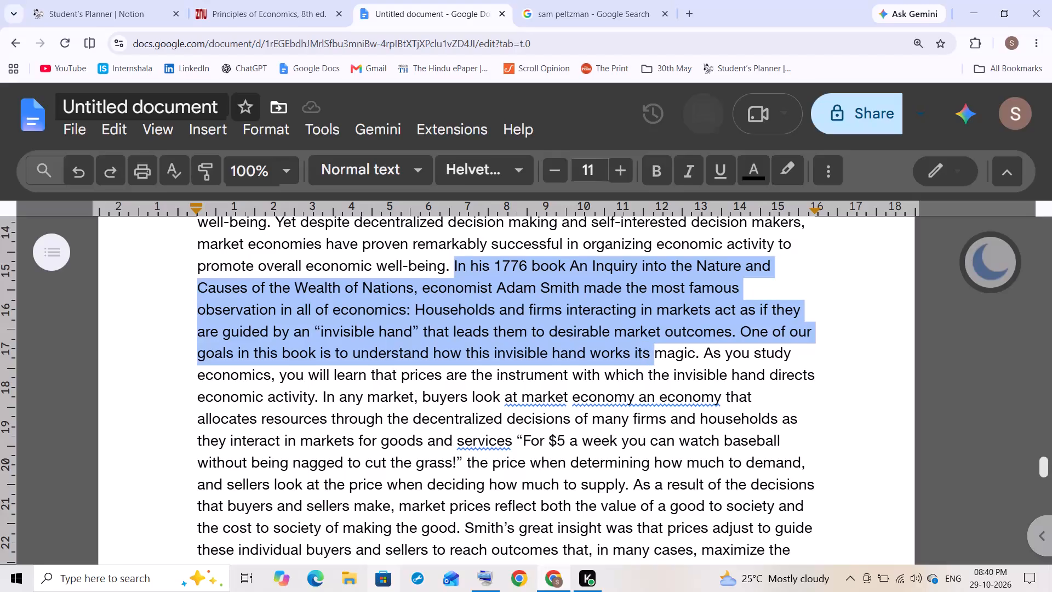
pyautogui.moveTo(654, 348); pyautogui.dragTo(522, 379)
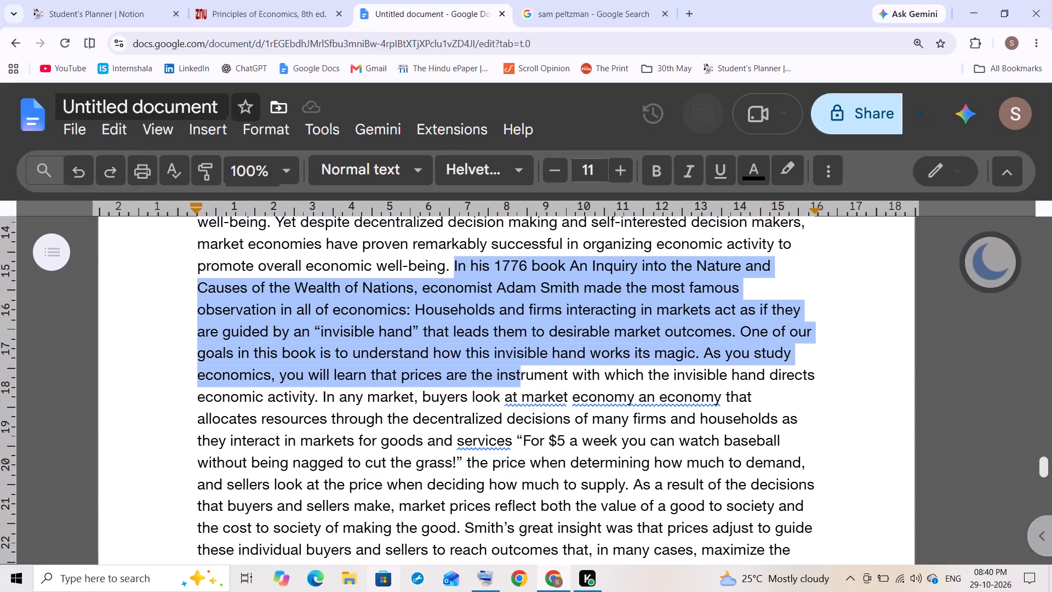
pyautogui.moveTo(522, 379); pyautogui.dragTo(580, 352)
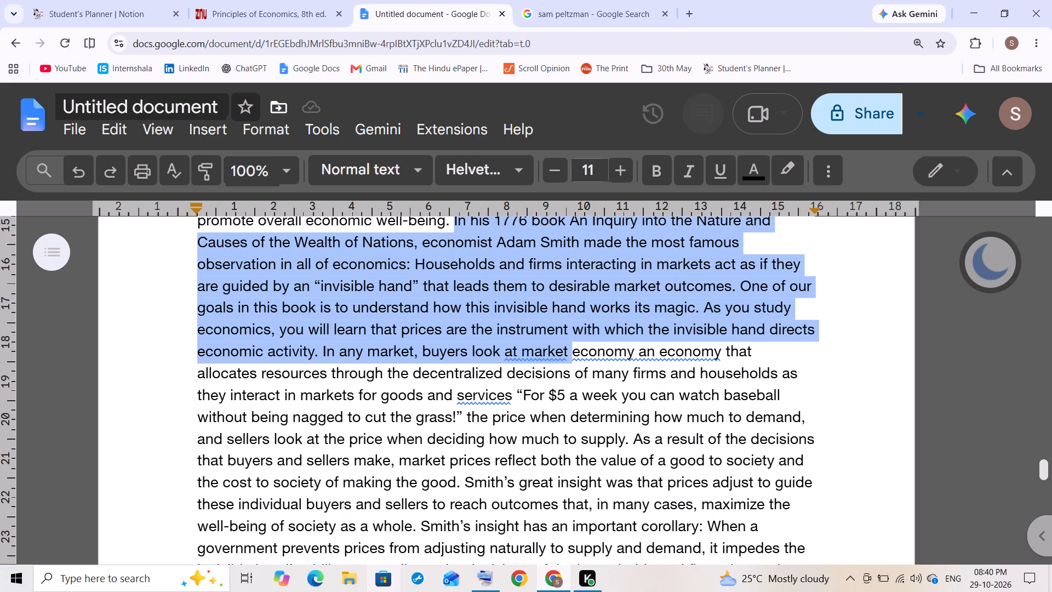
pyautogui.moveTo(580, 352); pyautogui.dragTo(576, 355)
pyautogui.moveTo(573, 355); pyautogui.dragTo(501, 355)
# Apply the suggested corrections "economy, an economy" and "at the market" in the sentence beginning "In any market, buyers look".
pyautogui.click(597, 355)
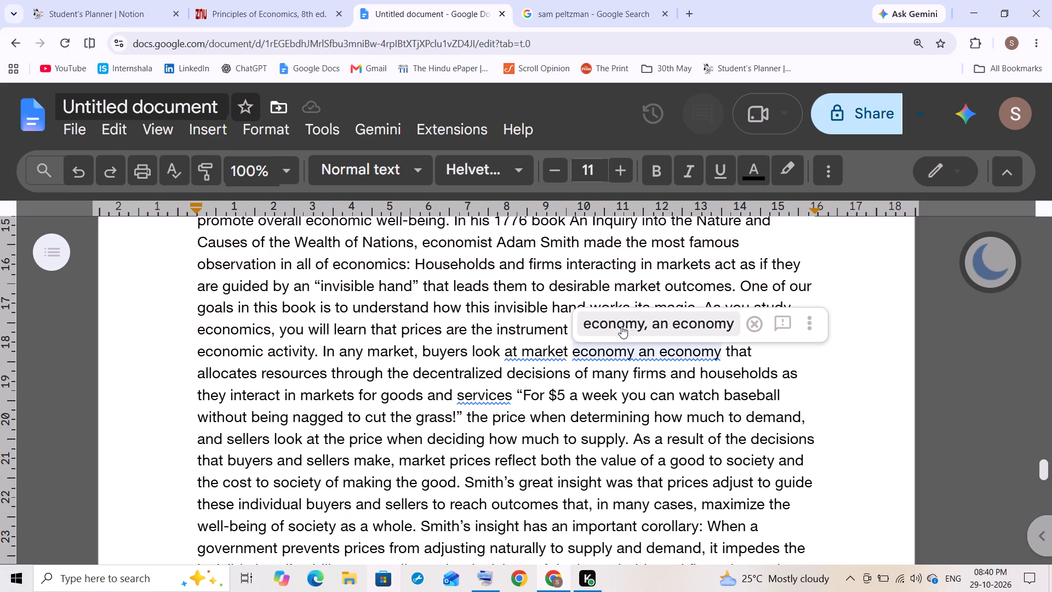
pyautogui.click(631, 318)
pyautogui.click(523, 350)
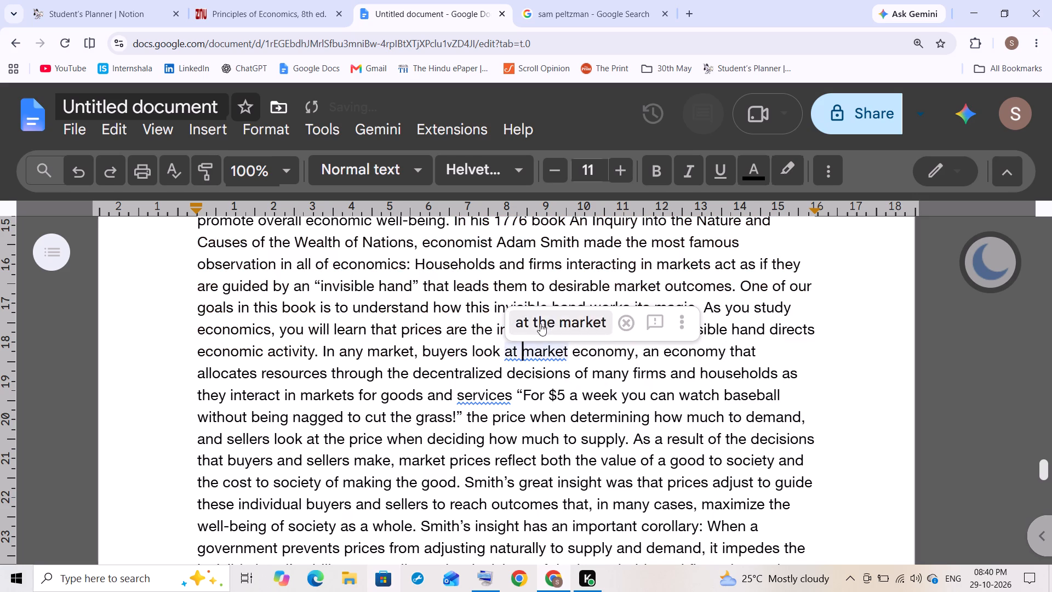
pyautogui.click(542, 321)
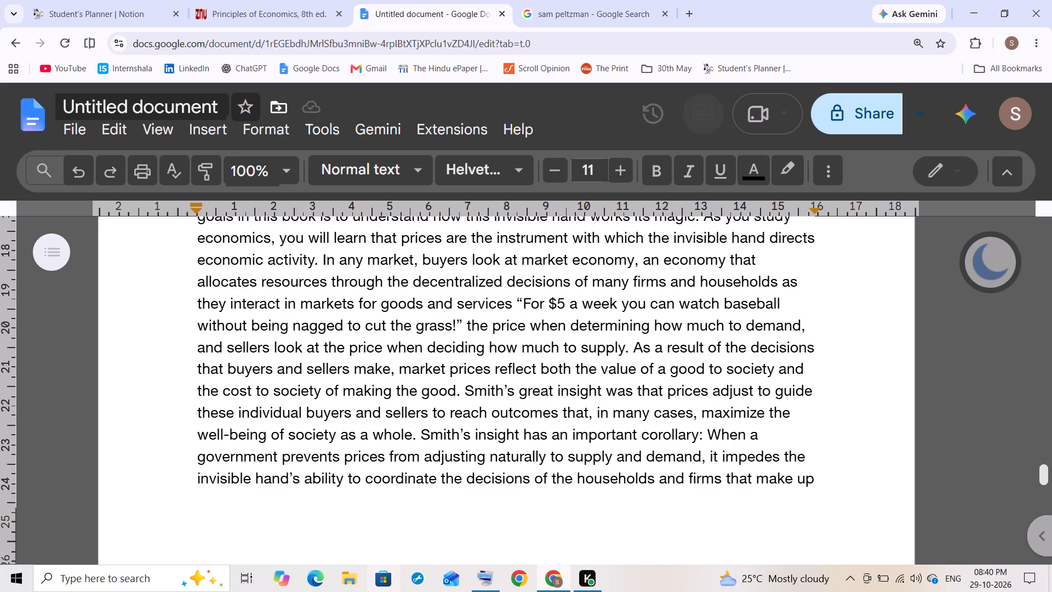
# Highlight "market prices reflect both the value of a good to society and the cost to society of making the good" in light red 3.
pyautogui.moveTo(398, 369); pyautogui.dragTo(713, 377)
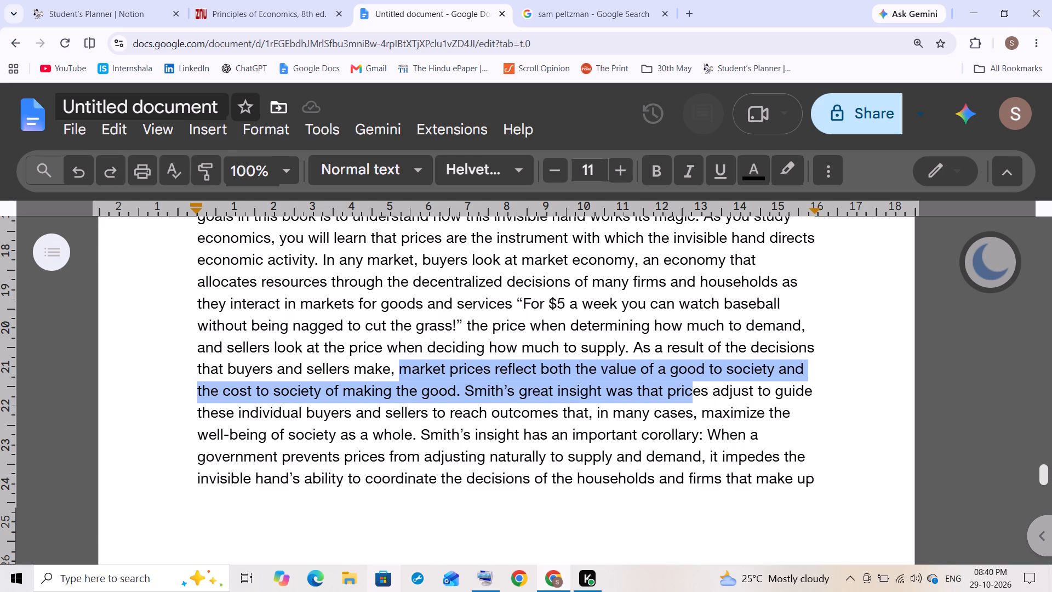
pyautogui.moveTo(713, 377); pyautogui.dragTo(465, 401)
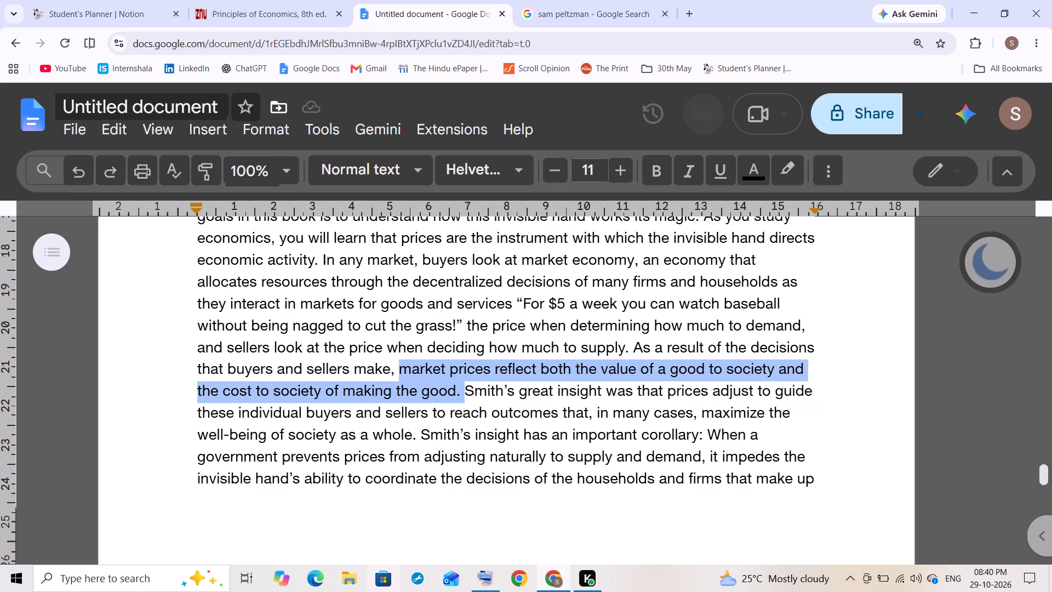
pyautogui.moveTo(465, 401); pyautogui.dragTo(456, 399)
pyautogui.moveTo(456, 399); pyautogui.dragTo(456, 399)
pyautogui.click(791, 163)
pyautogui.click(823, 281)
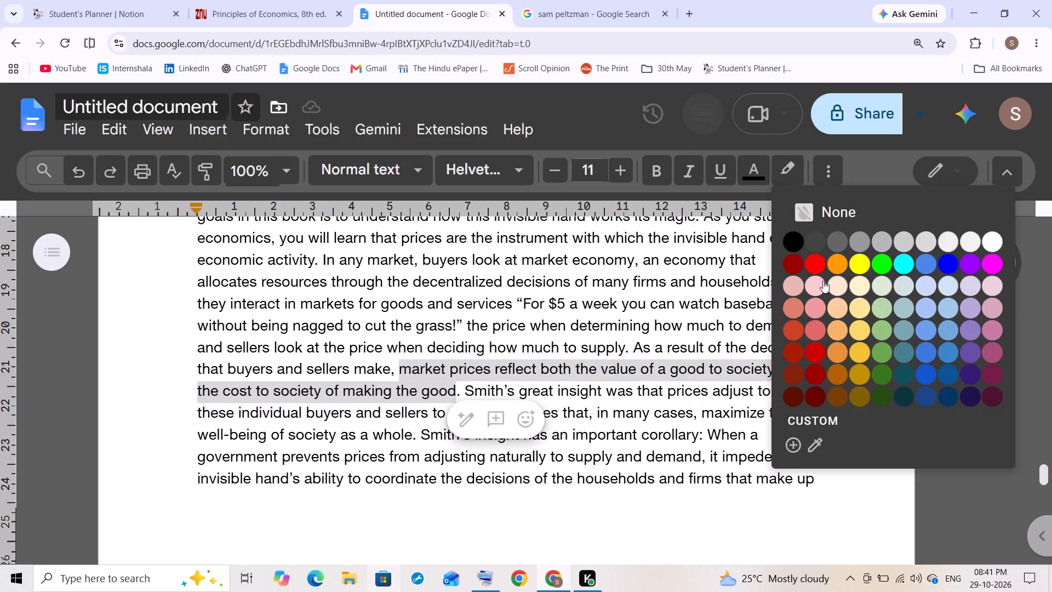
pyautogui.click(662, 361)
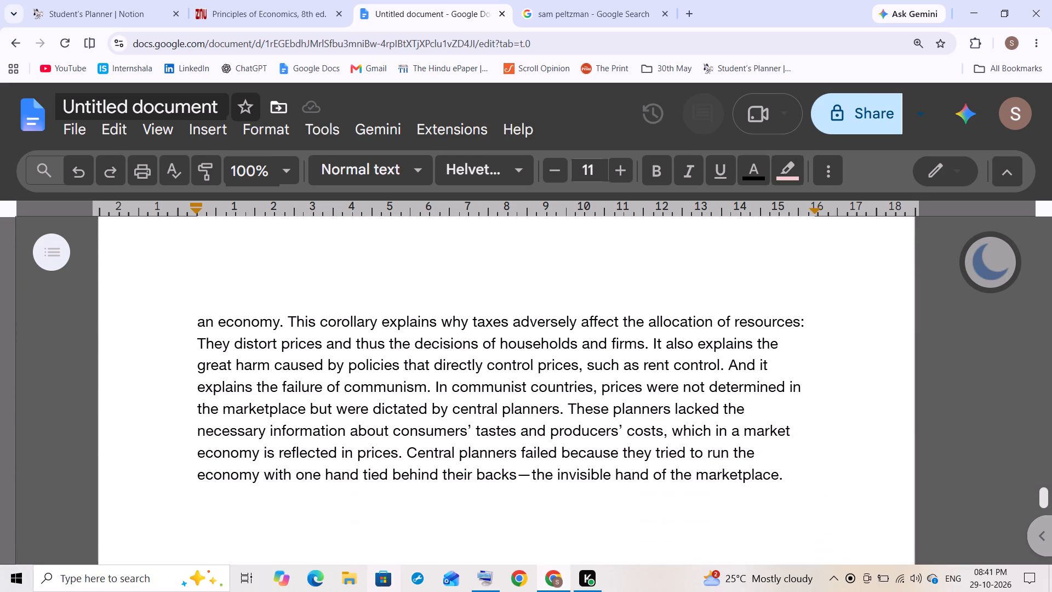
# Add two new lines after the final Principle 6 sentence ending "the invisible hand of the marketplace.".
pyautogui.click(339, 485)
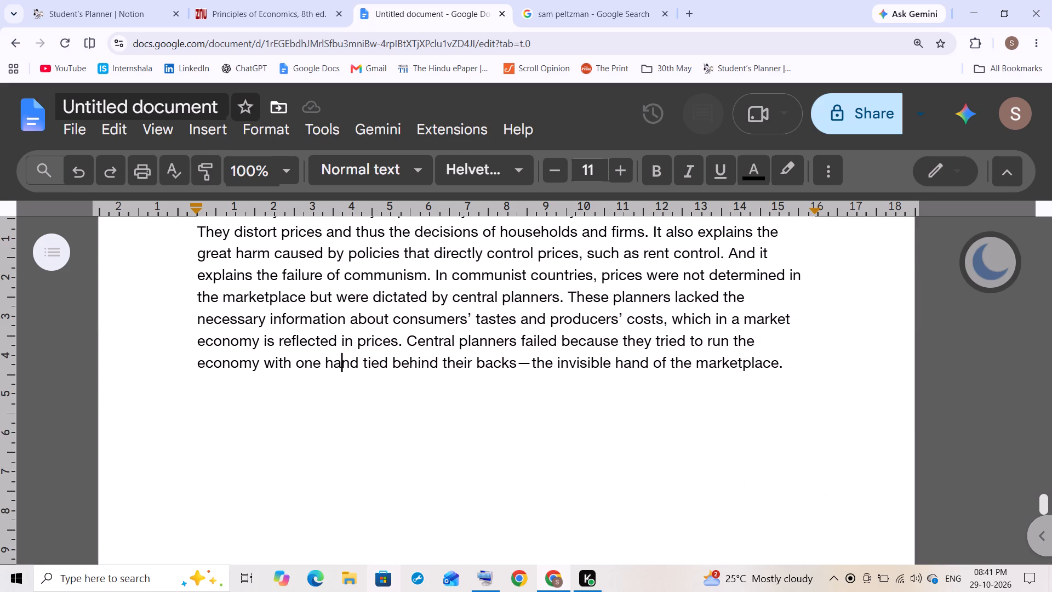
pyautogui.click(816, 377)
pyautogui.press('Return')
pyautogui.press('Return')
# Copy "highly regulated market" from the Uber case study, search Google for "highly regulated market meaning", and read the definition.
pyautogui.click(313, 0)
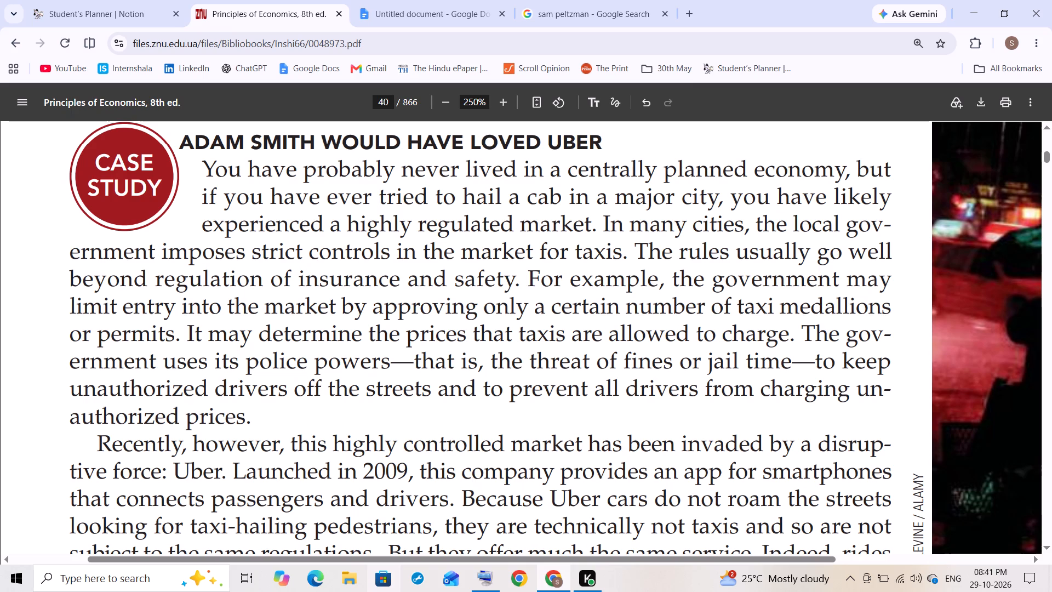
pyautogui.moveTo(347, 227); pyautogui.dragTo(387, 231)
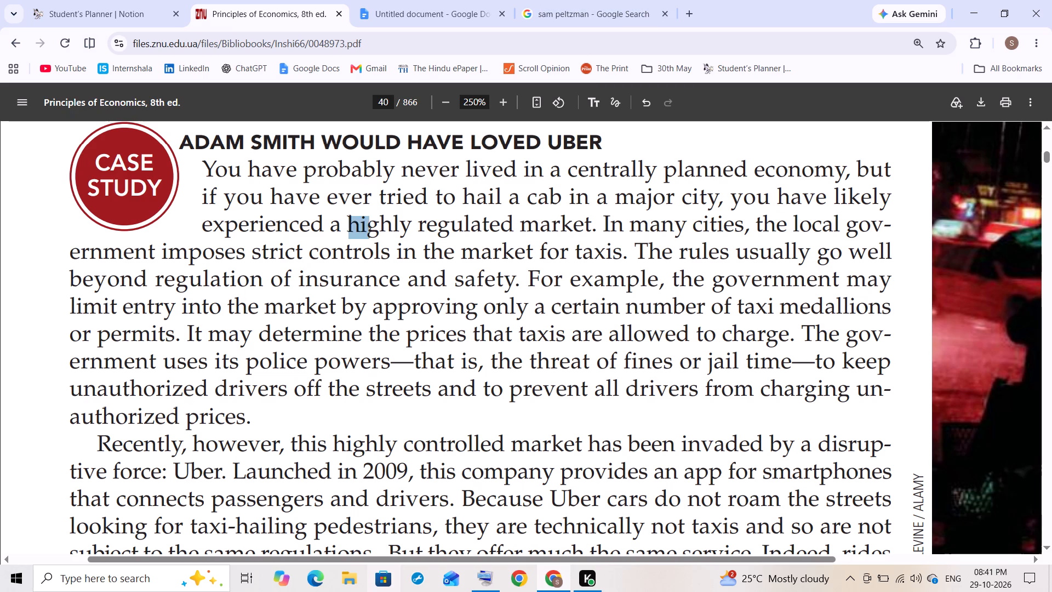
pyautogui.moveTo(387, 231); pyautogui.dragTo(588, 216)
pyautogui.rightClick(580, 220)
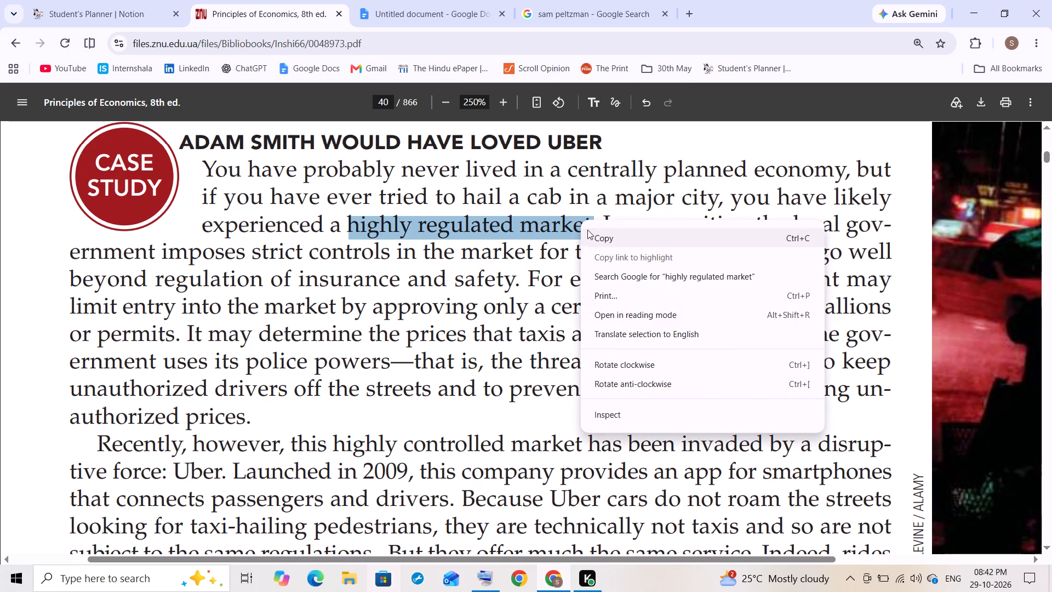
pyautogui.click(587, 230)
pyautogui.click(587, 0)
pyautogui.click(700, 127)
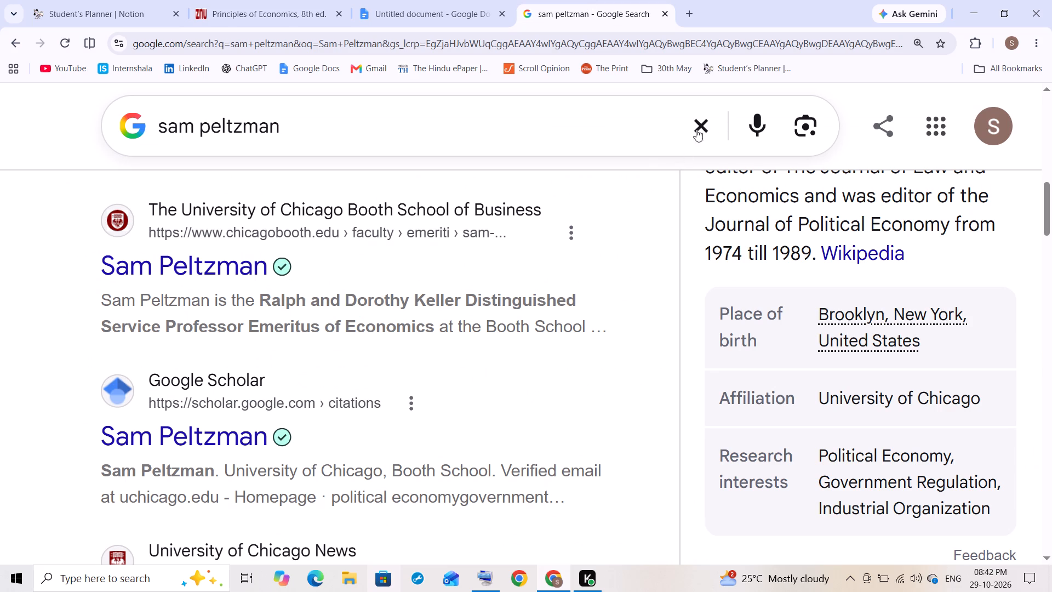
pyautogui.rightClick(300, 129)
pyautogui.rightClick(300, 129)
pyautogui.rightClick(300, 129)
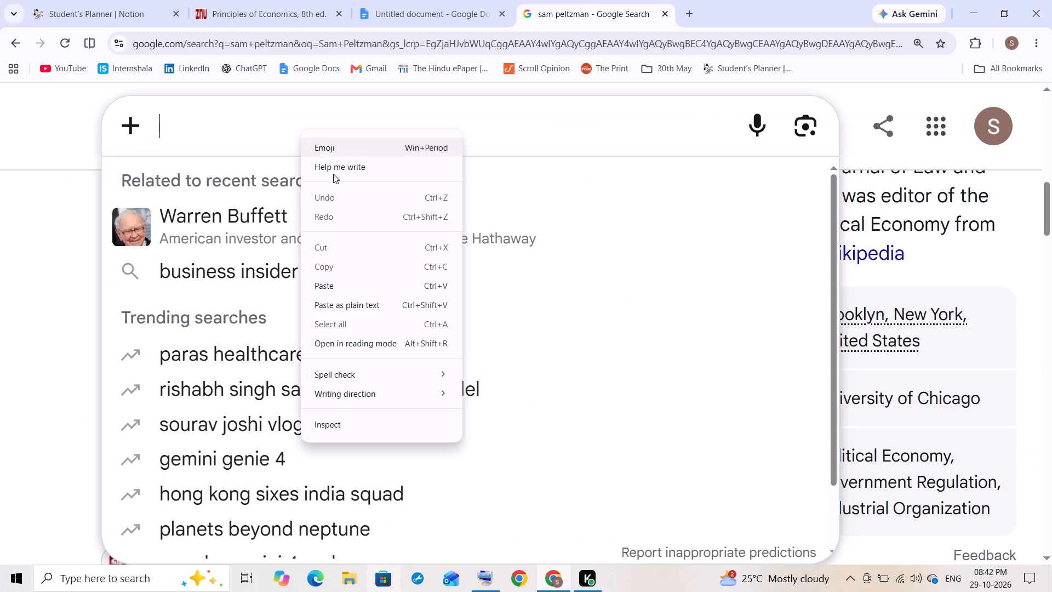
pyautogui.click(363, 283)
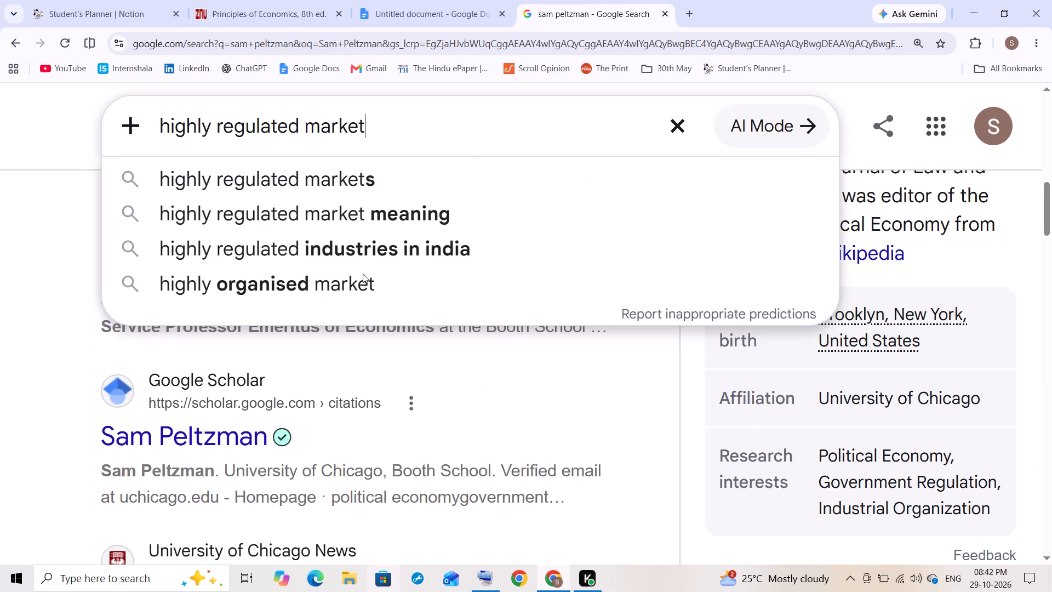
pyautogui.click(357, 201)
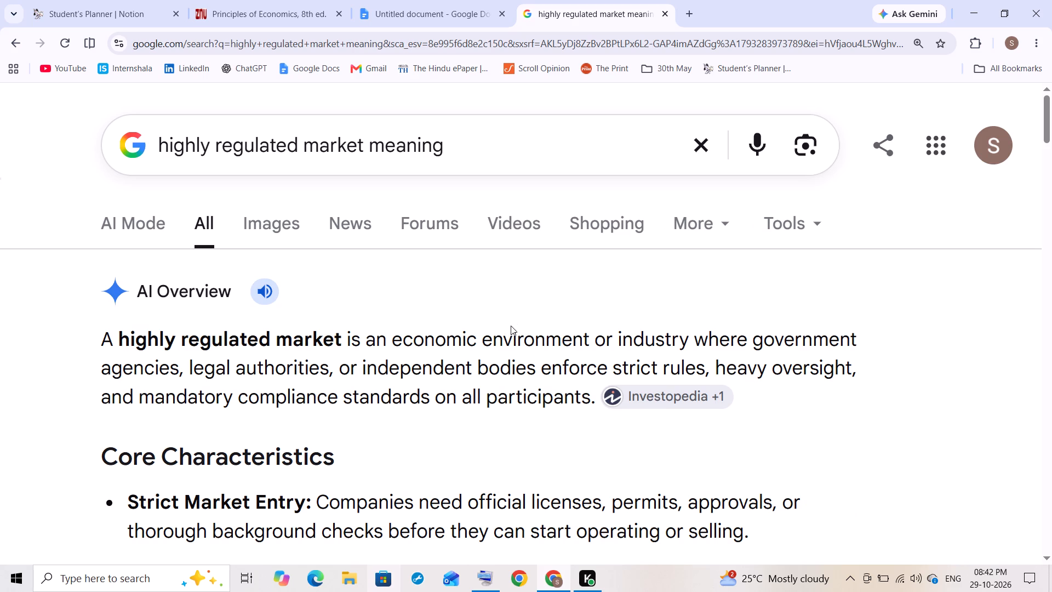
pyautogui.moveTo(511, 326); pyautogui.dragTo(694, 355)
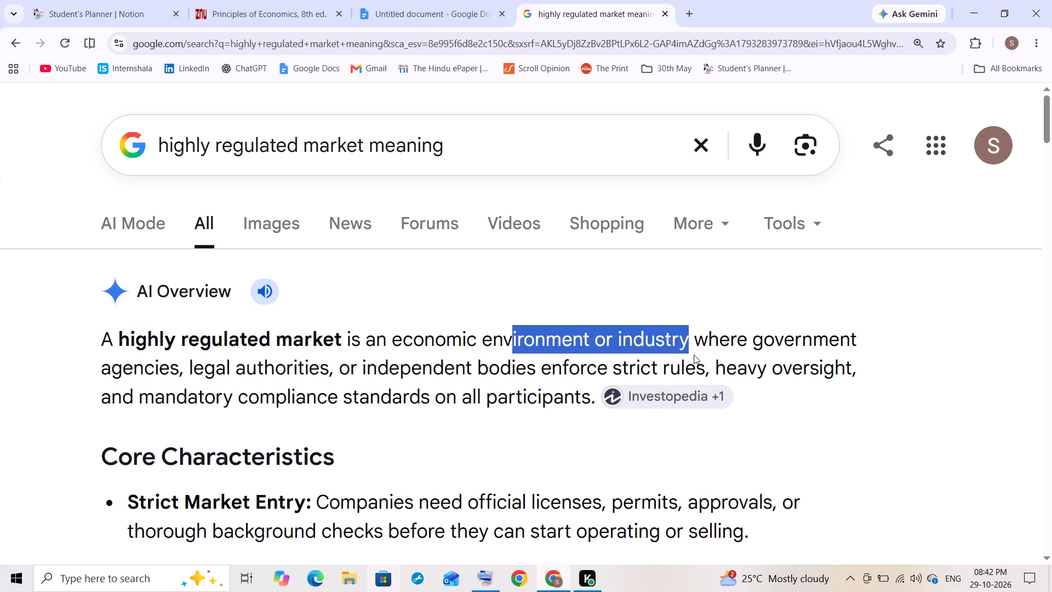
pyautogui.moveTo(694, 355); pyautogui.dragTo(684, 355)
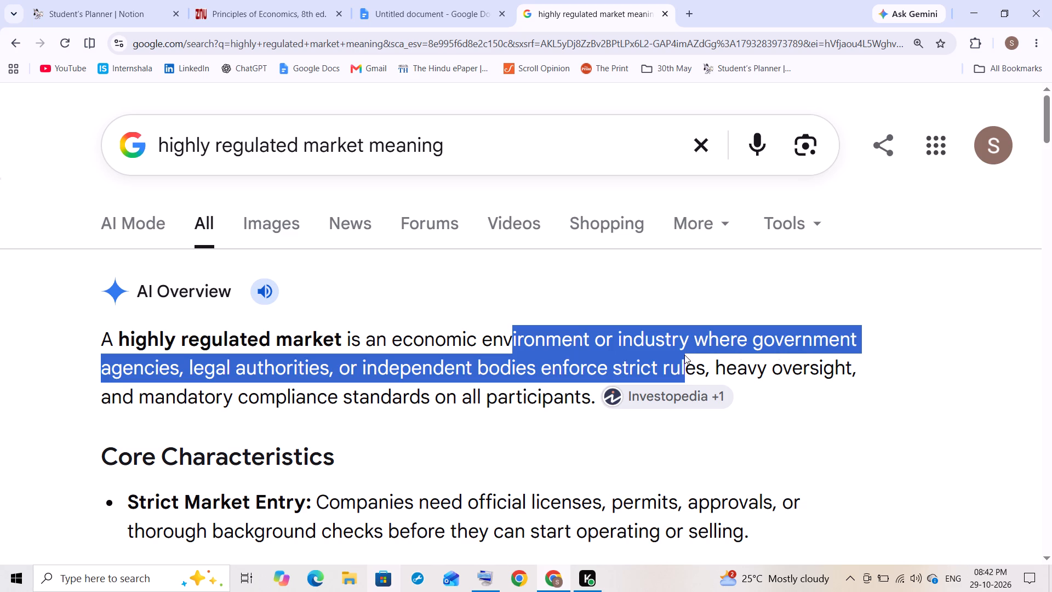
pyautogui.moveTo(684, 355); pyautogui.dragTo(682, 354)
# Return to the Uber case study passage in the Principles of Economics PDF.
pyautogui.click(370, 0)
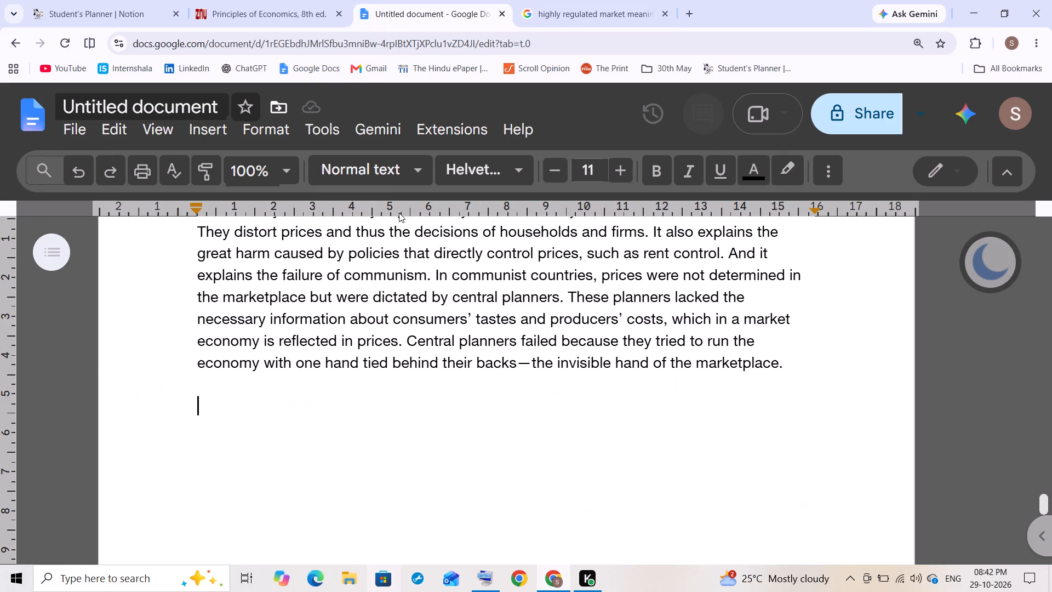
pyautogui.click(238, 0)
pyautogui.click(344, 219)
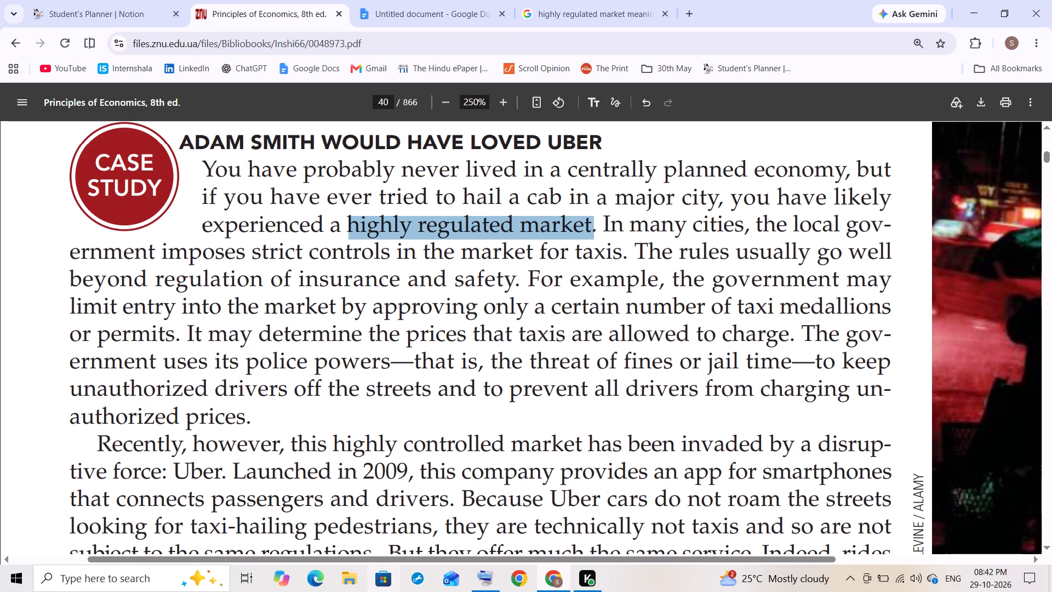
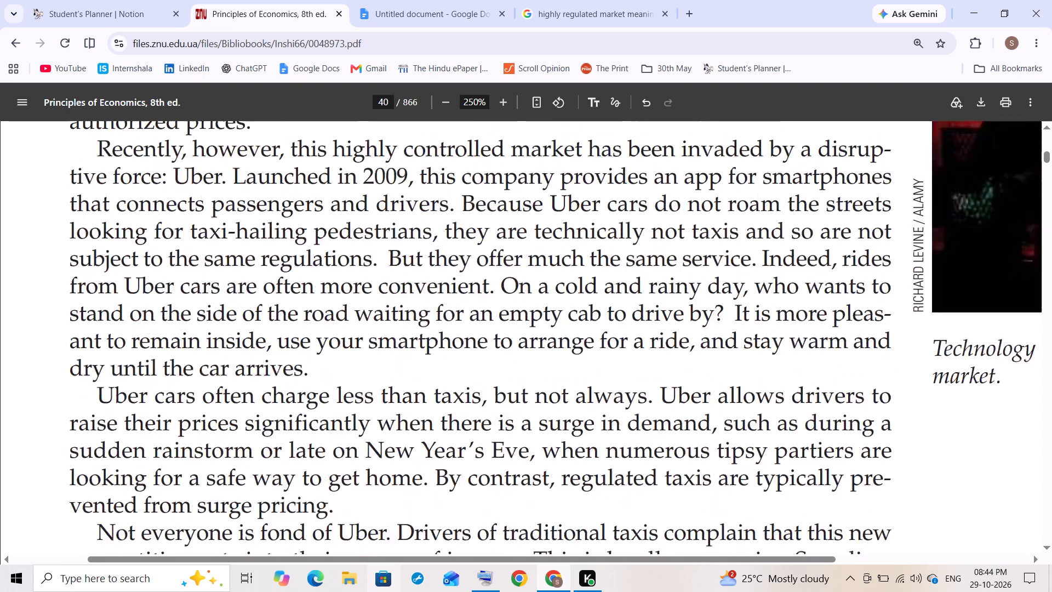
# Copy the heading "Principle 7: Governments Can Sometimes Improve Market Outcomes" from the PDF and paste it below the Principle 6 notes in the Google Docs document.
pyautogui.press('Left')
pyautogui.press('Left')
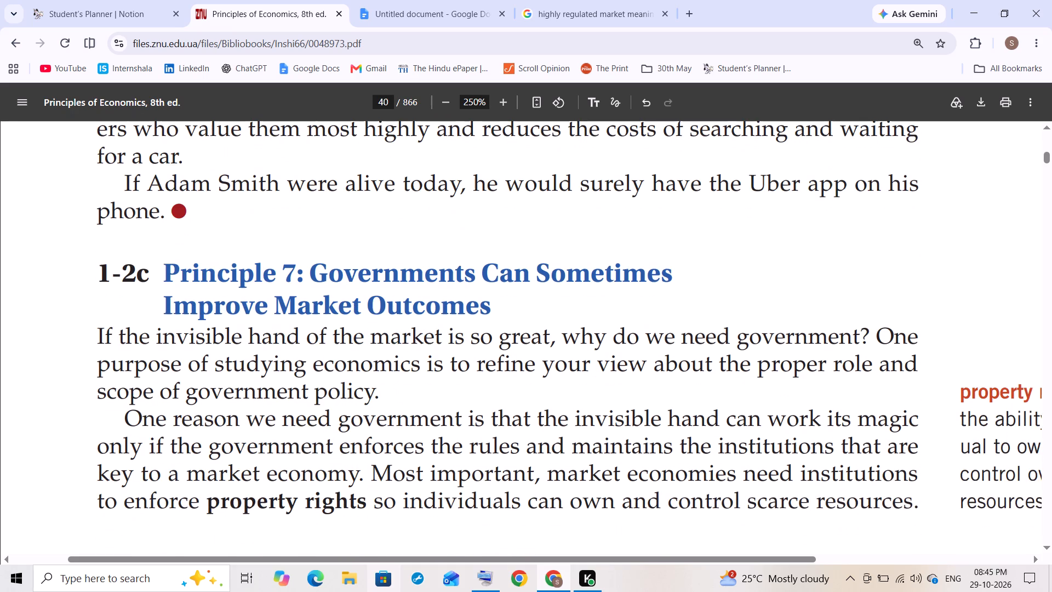
pyautogui.moveTo(166, 264); pyautogui.dragTo(475, 301)
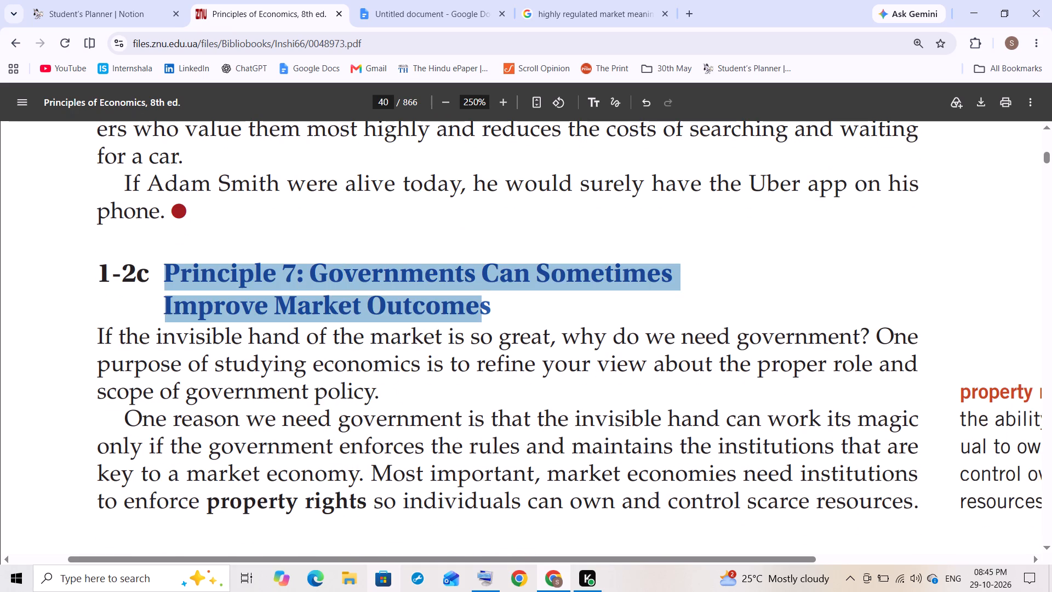
pyautogui.moveTo(475, 301); pyautogui.dragTo(492, 301)
pyautogui.rightClick(467, 282)
pyautogui.rightClick(467, 282)
pyautogui.click(477, 302)
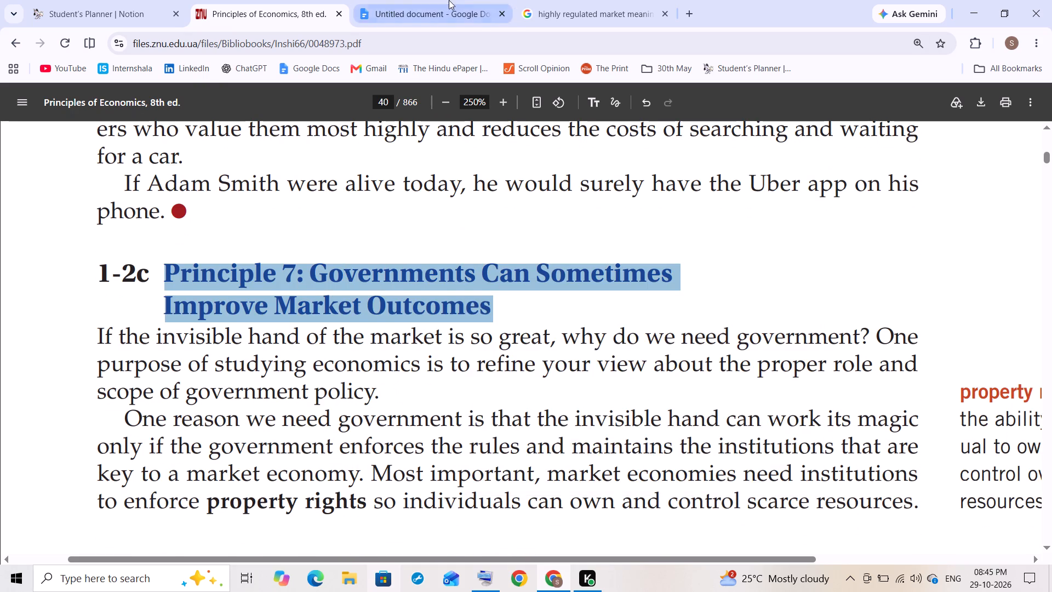
pyautogui.click(449, 0)
pyautogui.rightClick(210, 406)
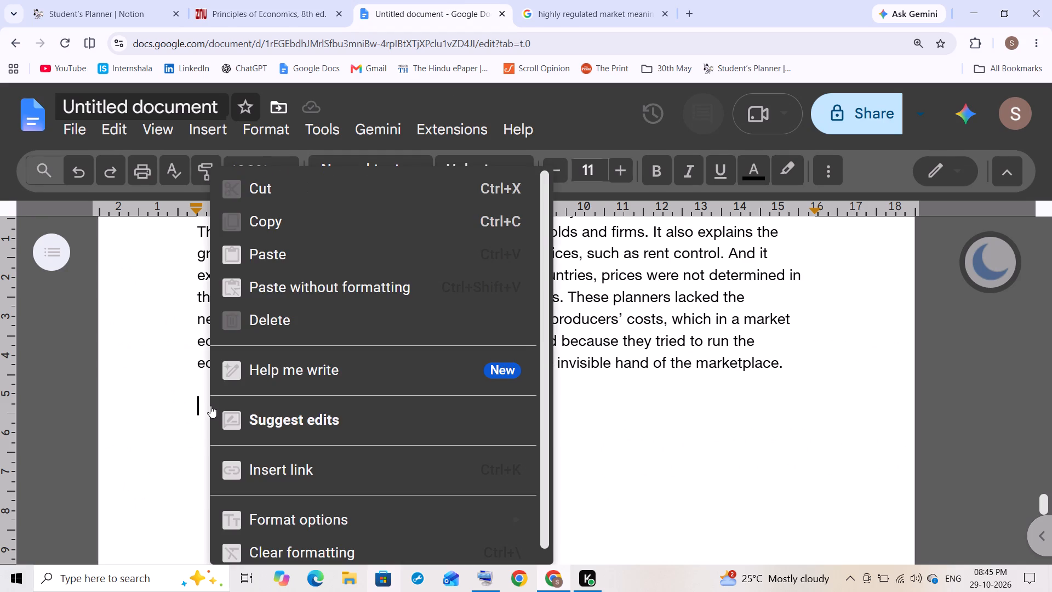
pyautogui.click(255, 257)
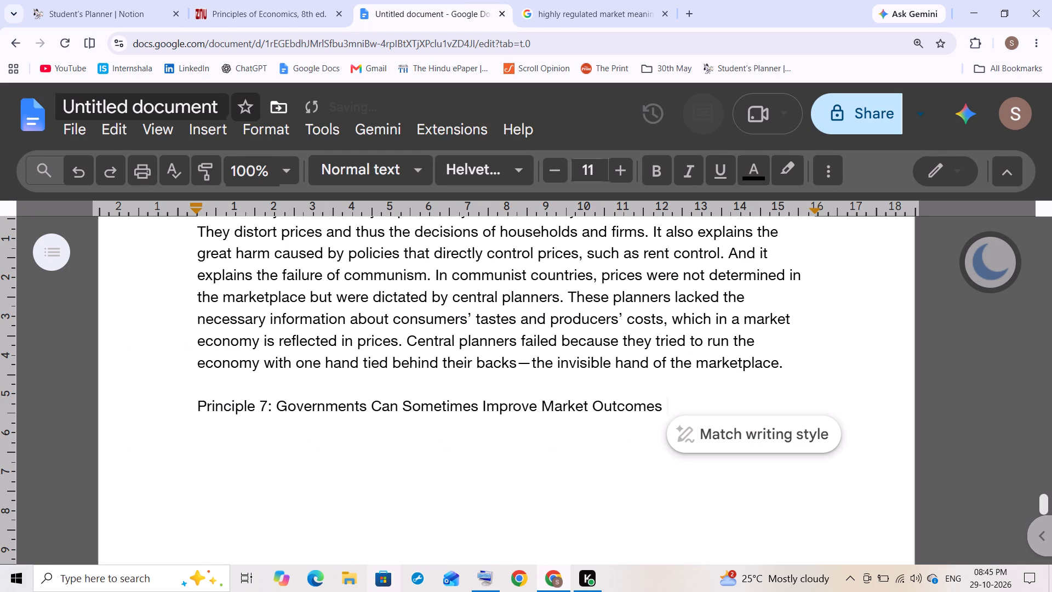
# Make the pasted heading "Principle 7: Governments Can Sometimes Improve Market Outcomes" bold.
pyautogui.click(657, 411)
pyautogui.moveTo(667, 409); pyautogui.dragTo(170, 413)
pyautogui.click(660, 170)
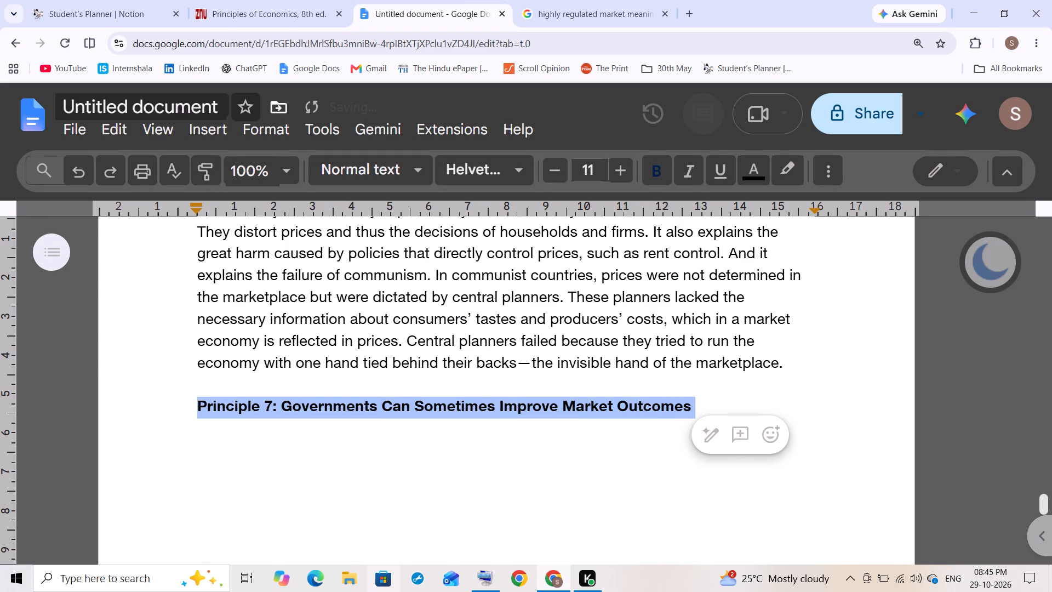
pyautogui.click(251, 452)
# Start one new line directly below the Principle 7 heading.
pyautogui.click(756, 404)
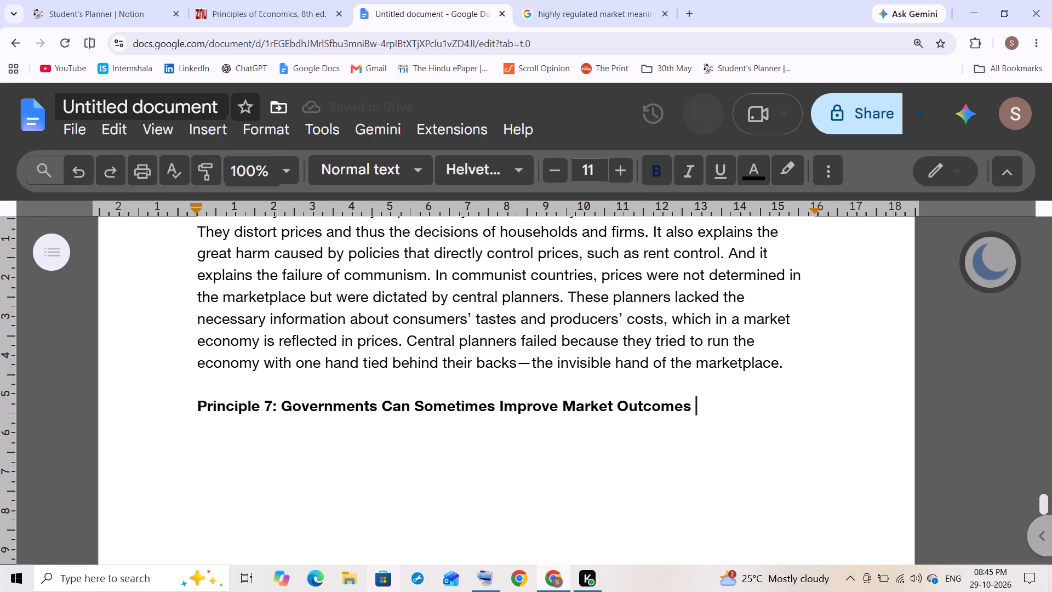
pyautogui.press('Return')
pyautogui.press('Return')
pyautogui.press('BackSpace')
# Return to the Principle 7 section in the Principles of Economics PDF.
pyautogui.click(262, 0)
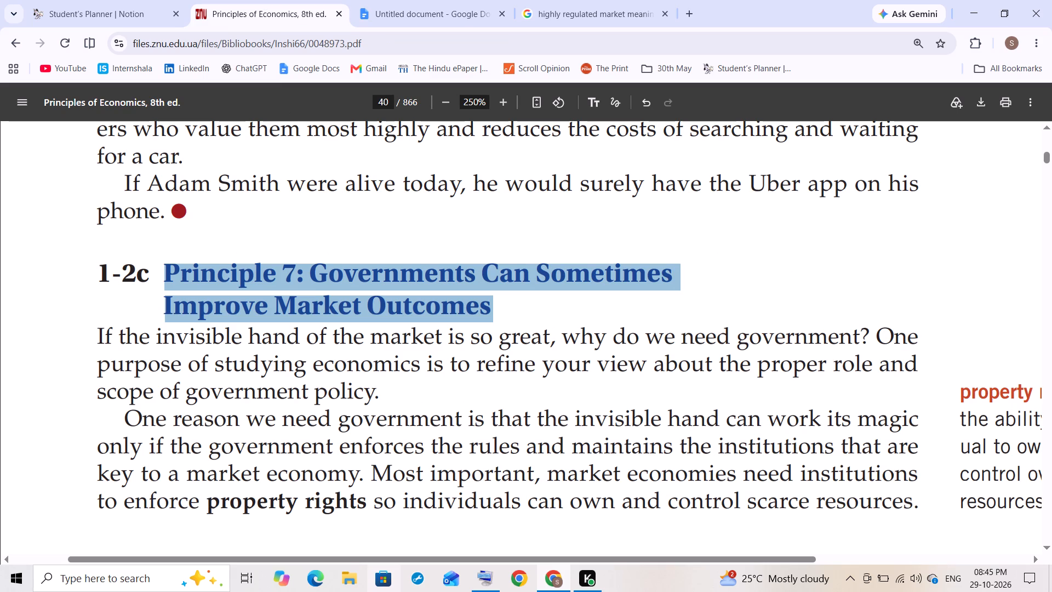
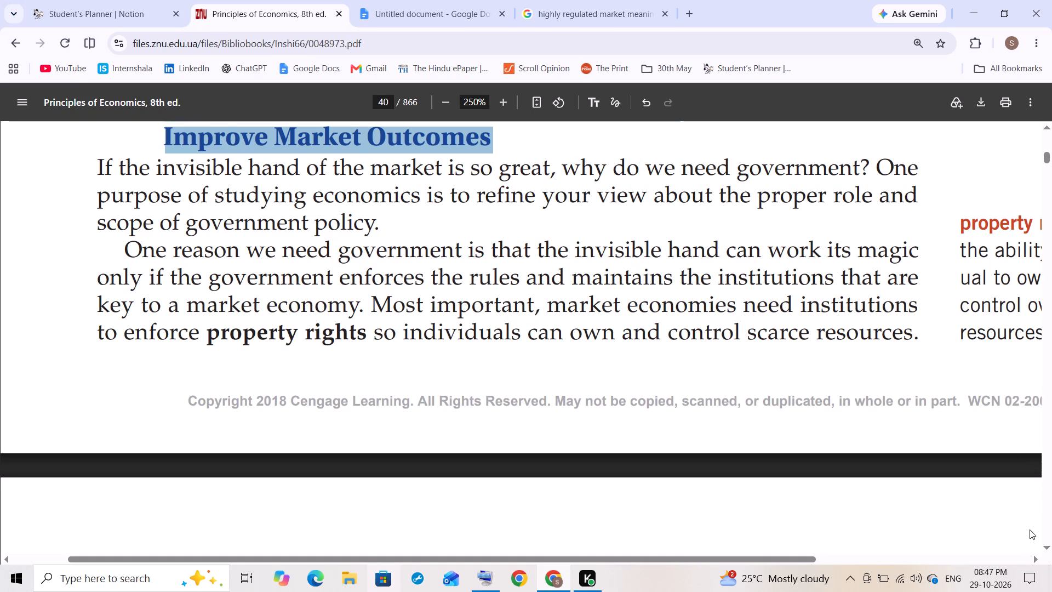
# Read the Principle 7 passage on why market economies need government and property rights, continuing toward the following page.
pyautogui.click(1045, 544)
pyautogui.click(1045, 544)
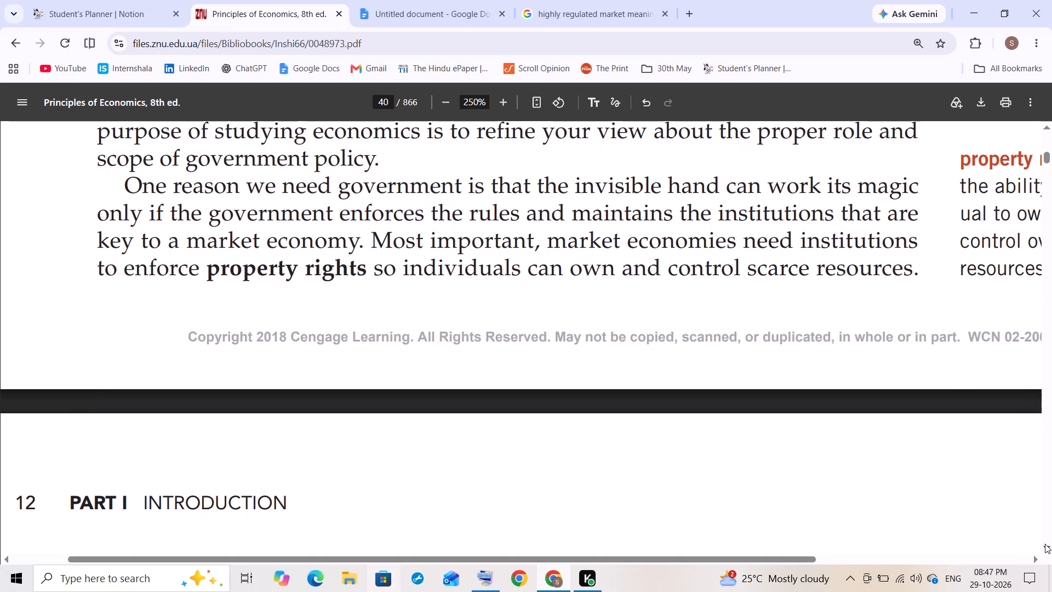